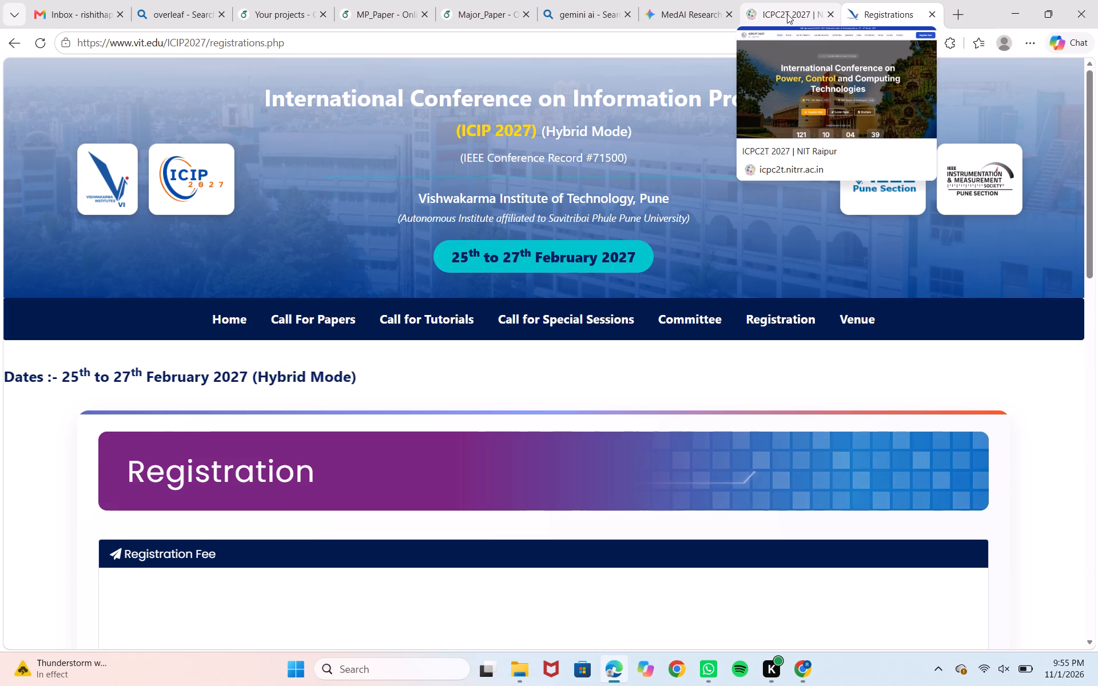
# Examine the ICIP 2027 registration page for its fees, registration process and notes, after a brief look at the ICPC2T 2027 site.
pyautogui.click(787, 14)
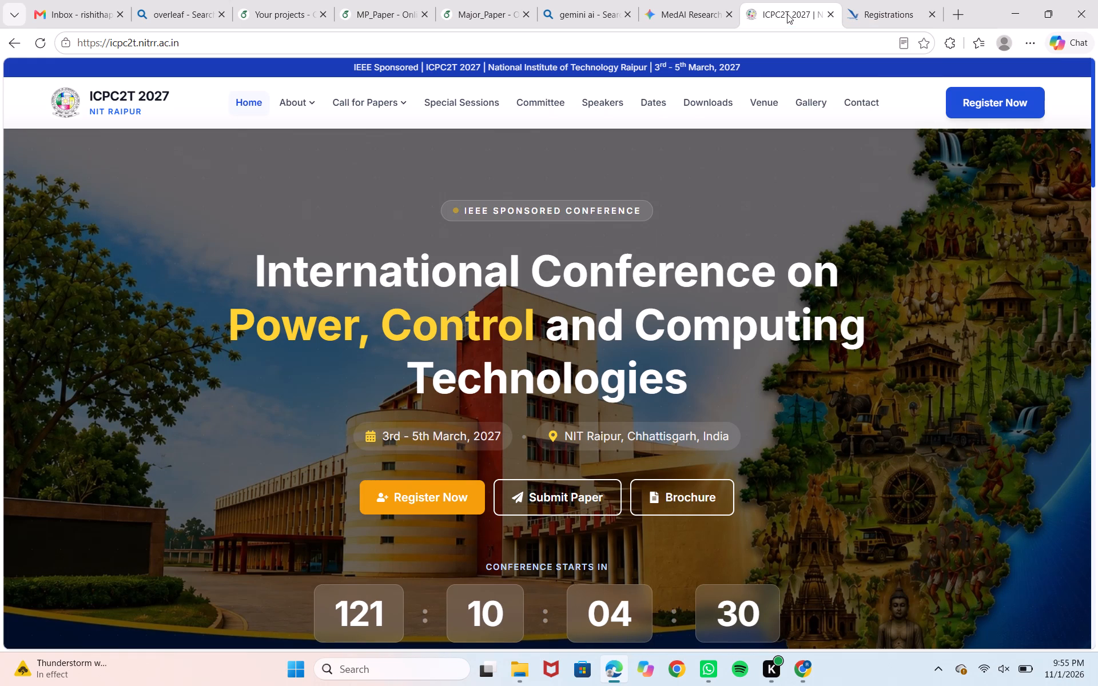
pyautogui.click(900, 9)
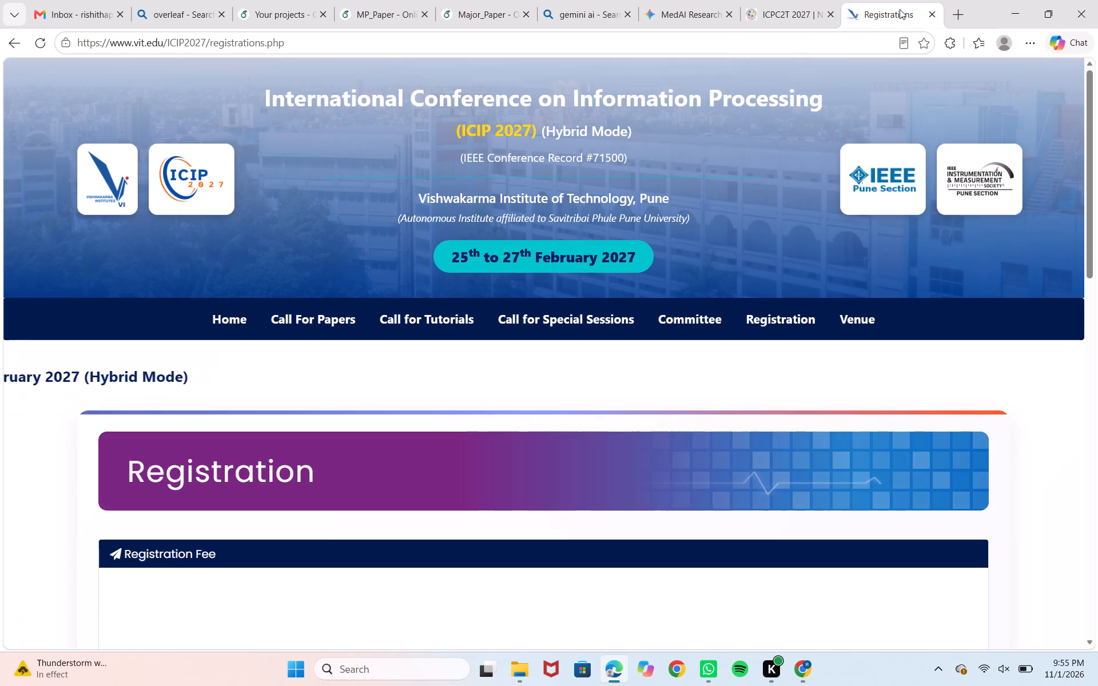
pyautogui.scroll(-20, 682, 237)
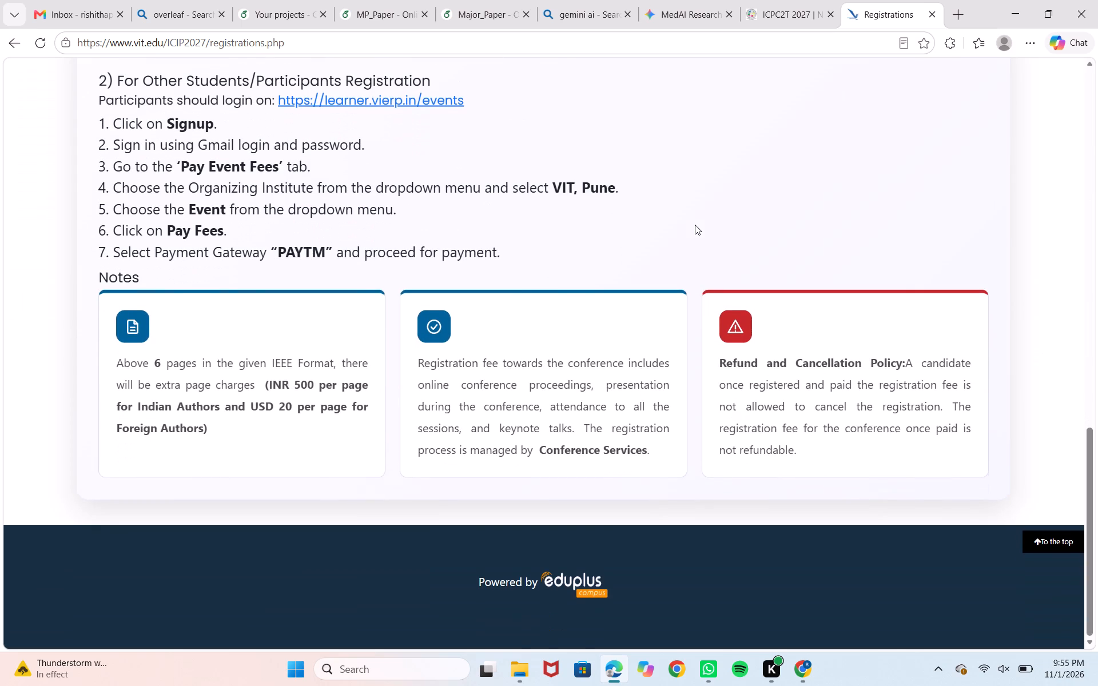
pyautogui.scroll(8, 695, 225)
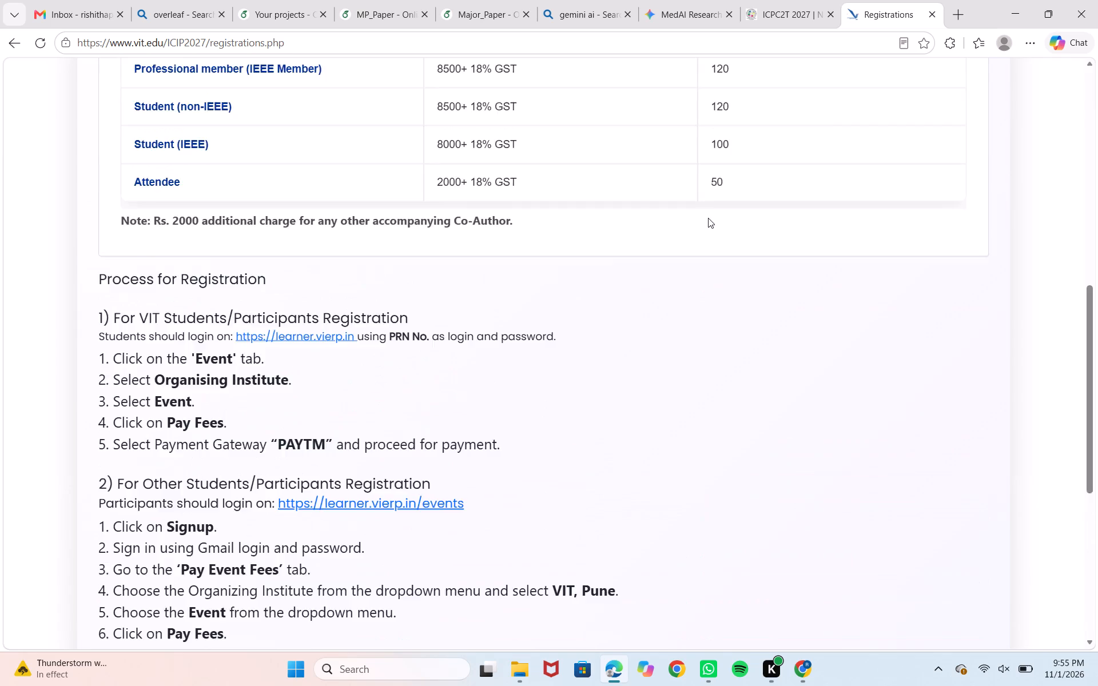
pyautogui.scroll(7, 708, 218)
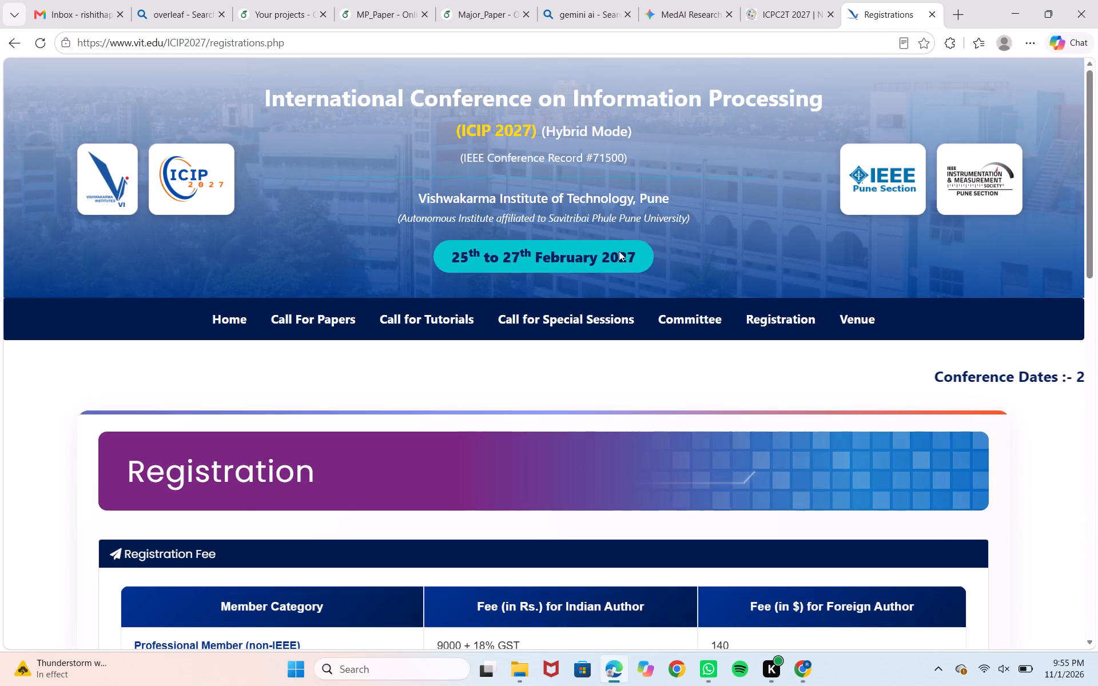
# Open the ICIP 2027 Call For Papers page and examine its tracks, paper submission and publication information.
pyautogui.click(340, 322)
pyautogui.scroll(-2, 402, 289)
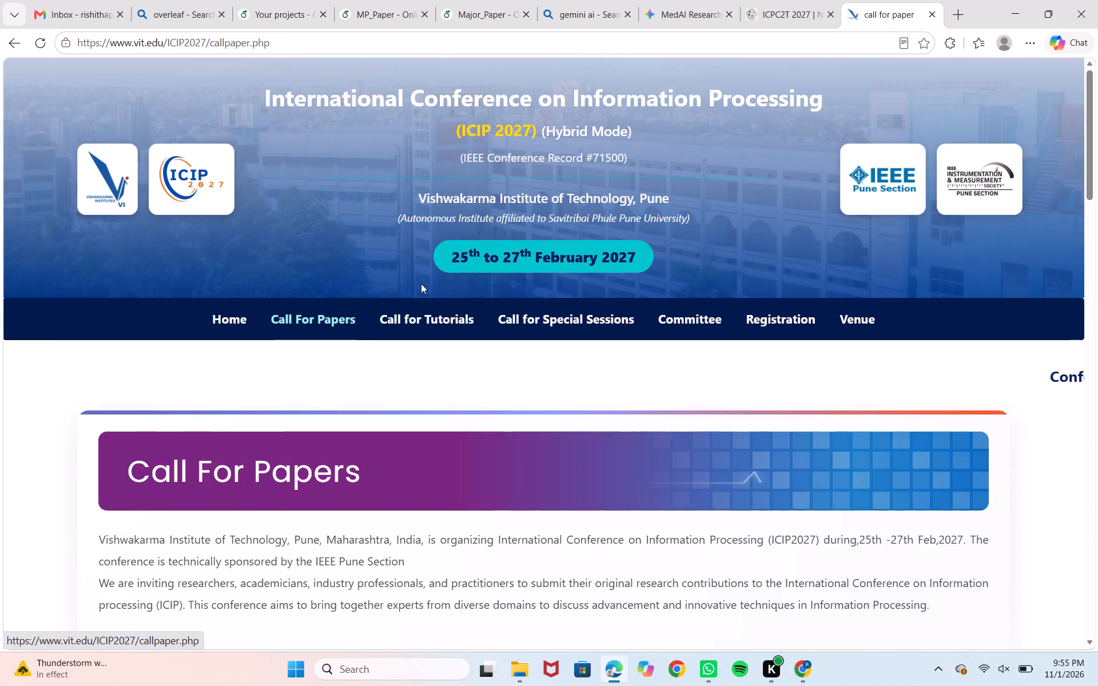
pyautogui.scroll(-11, 421, 284)
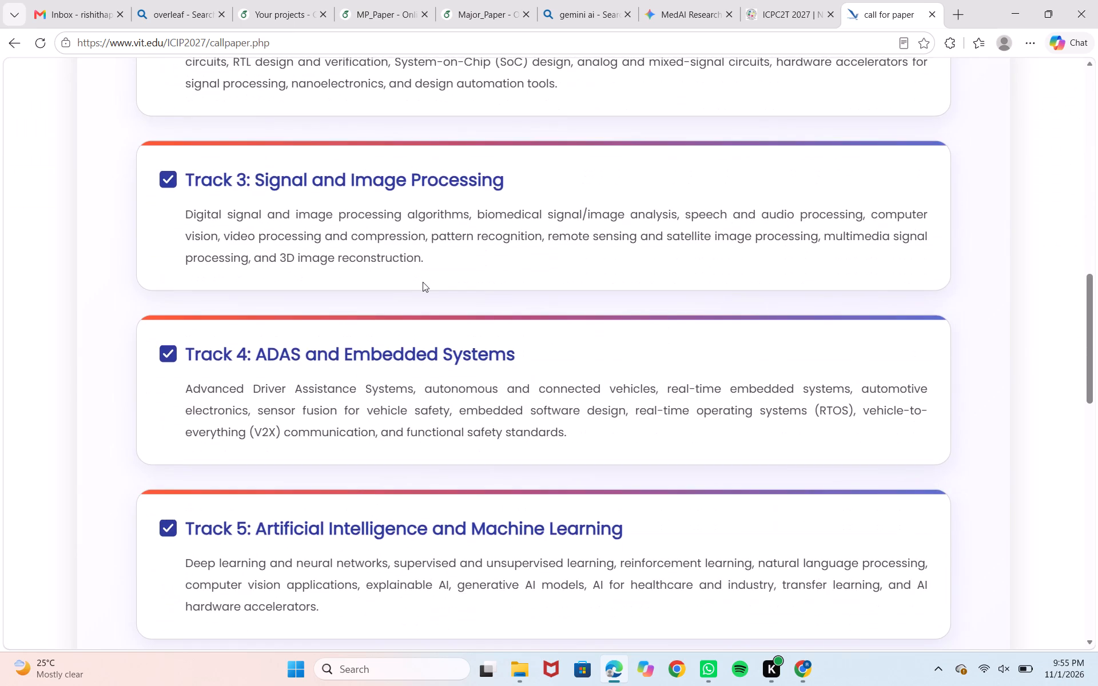
pyautogui.scroll(-15, 429, 280)
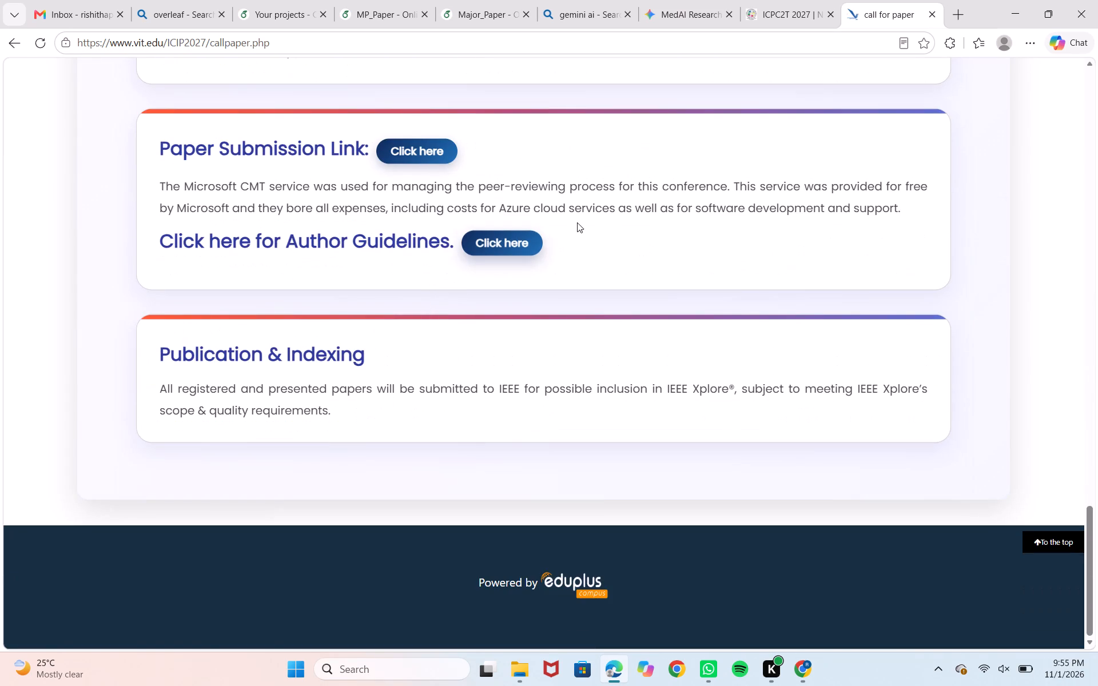
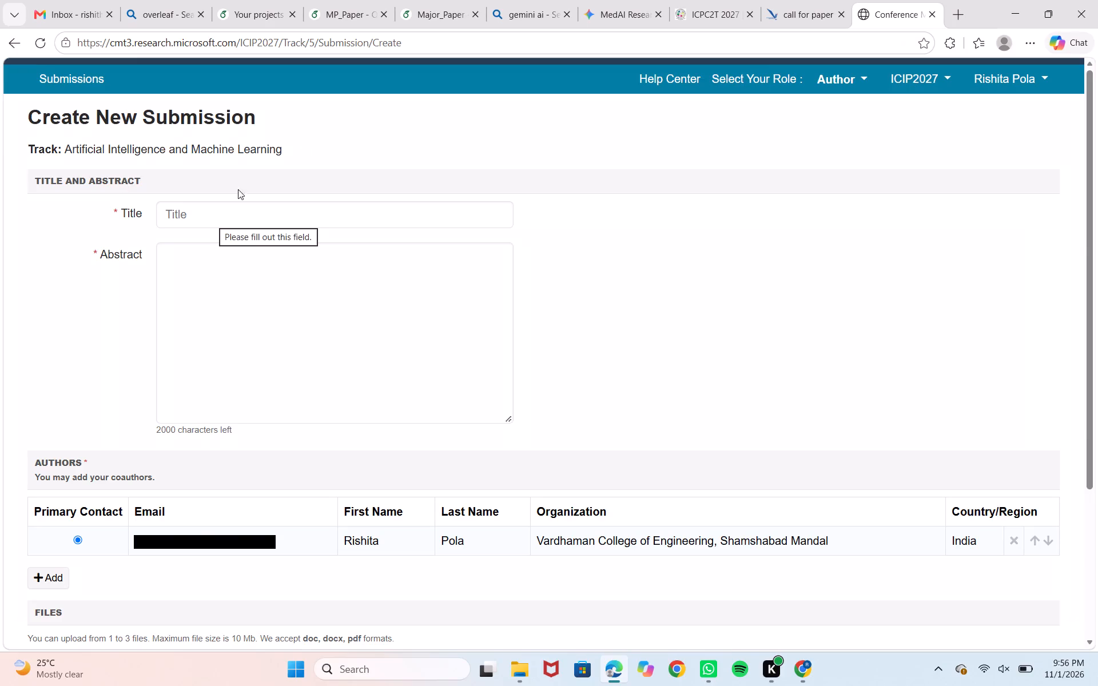
# Copy the paper title "MedAI: Intelligent Multi-Disease Prediction and Clinical Decision Support System Using AI Agents" from the Overleaf Major_Paper preview into the submission's Title.
pyautogui.click(433, 14)
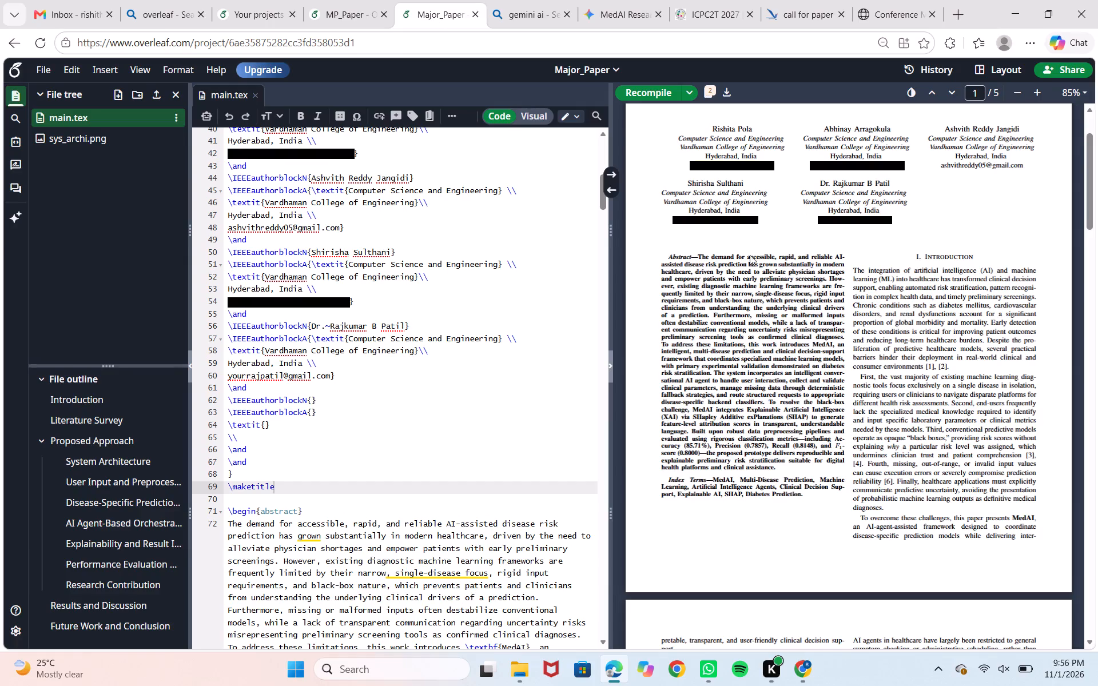
pyautogui.scroll(3, 855, 288)
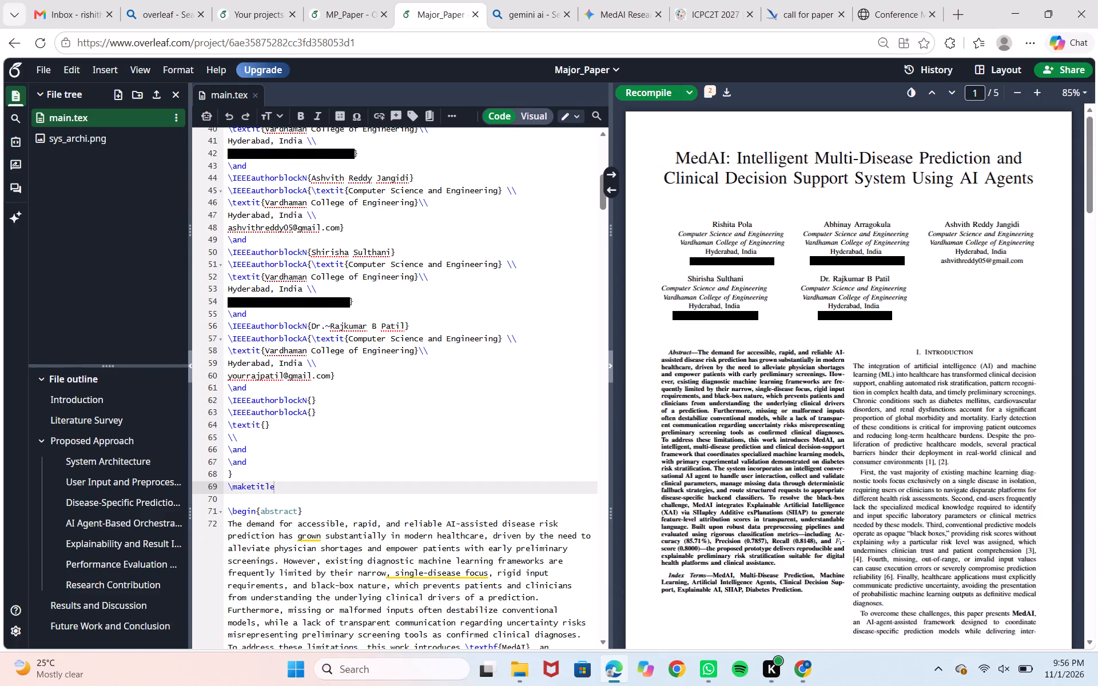
pyautogui.moveTo(682, 158); pyautogui.dragTo(1037, 175)
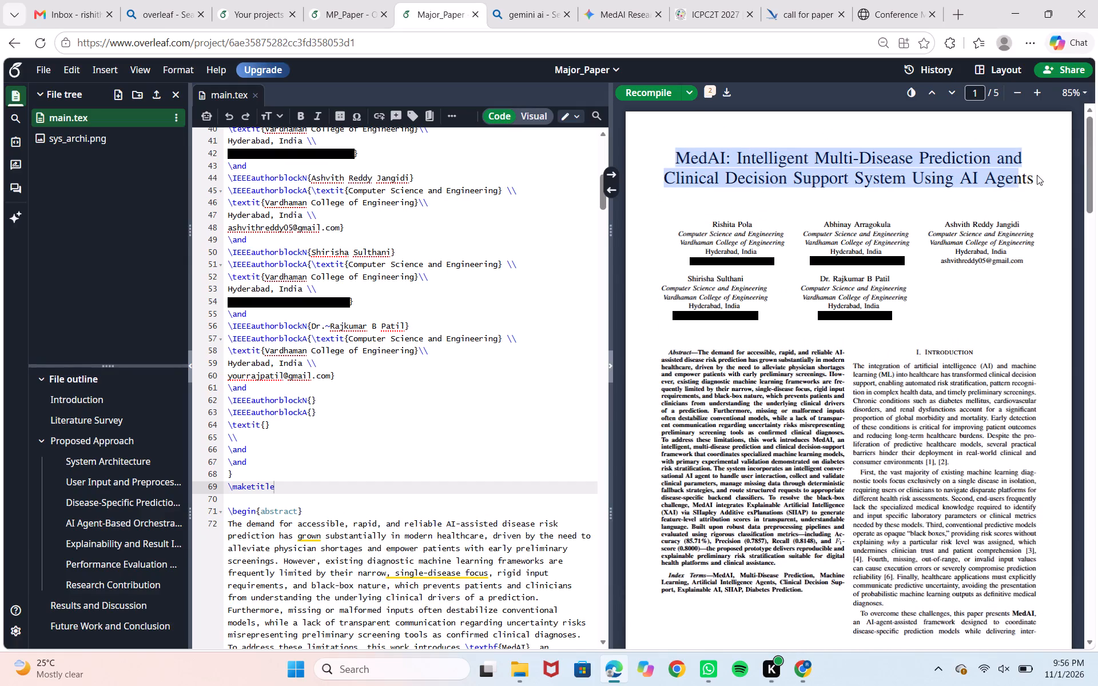
pyautogui.moveTo(1037, 175); pyautogui.dragTo(1040, 184)
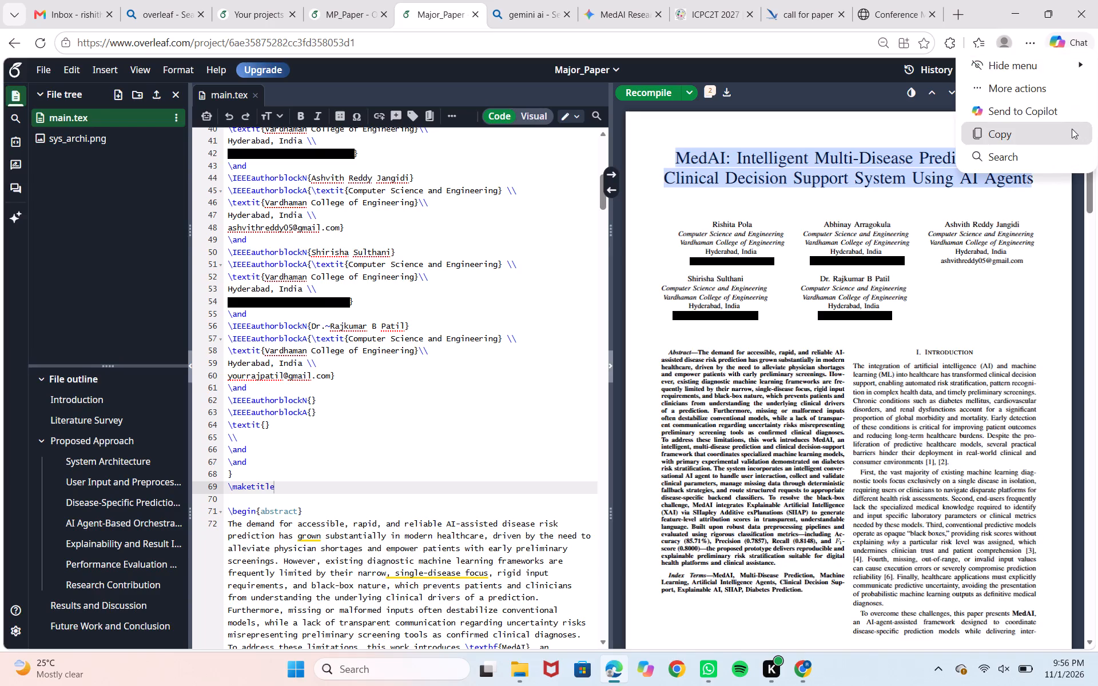
pyautogui.click(1012, 139)
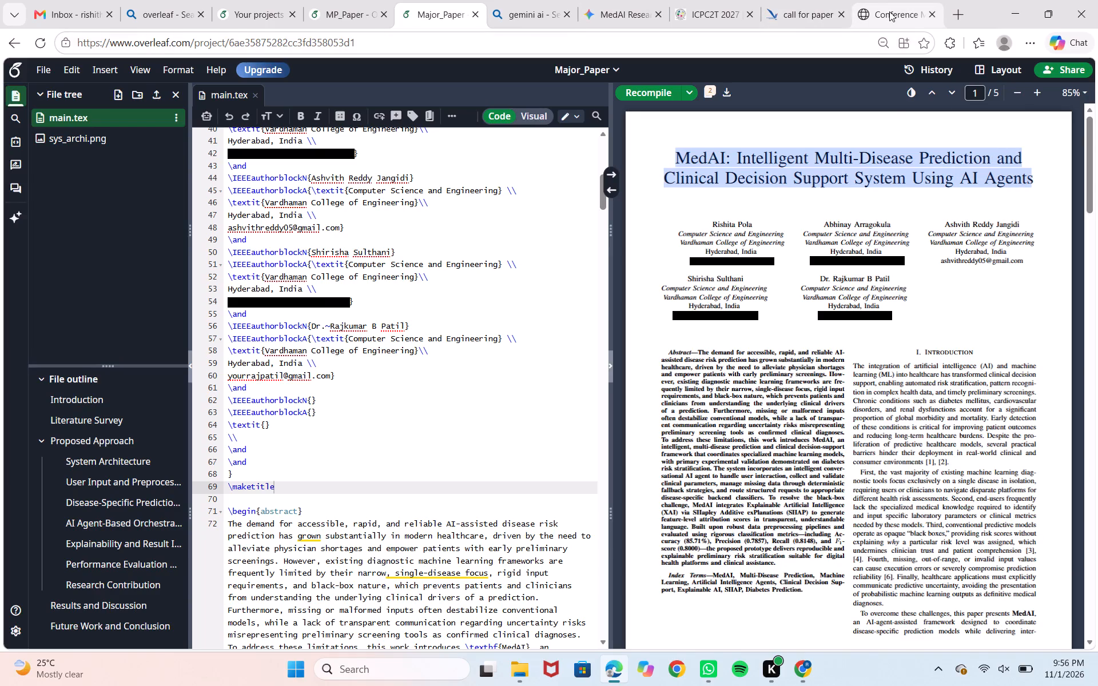
pyautogui.click(889, 11)
pyautogui.click(221, 217)
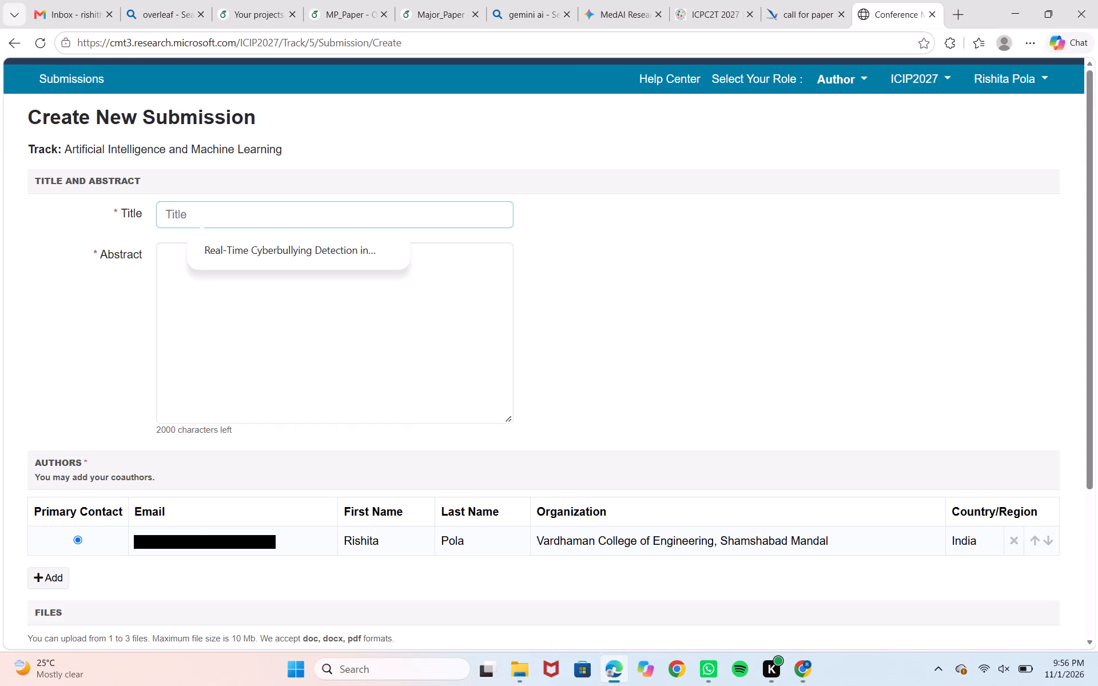
pyautogui.hotkey('ctrl', 'v')
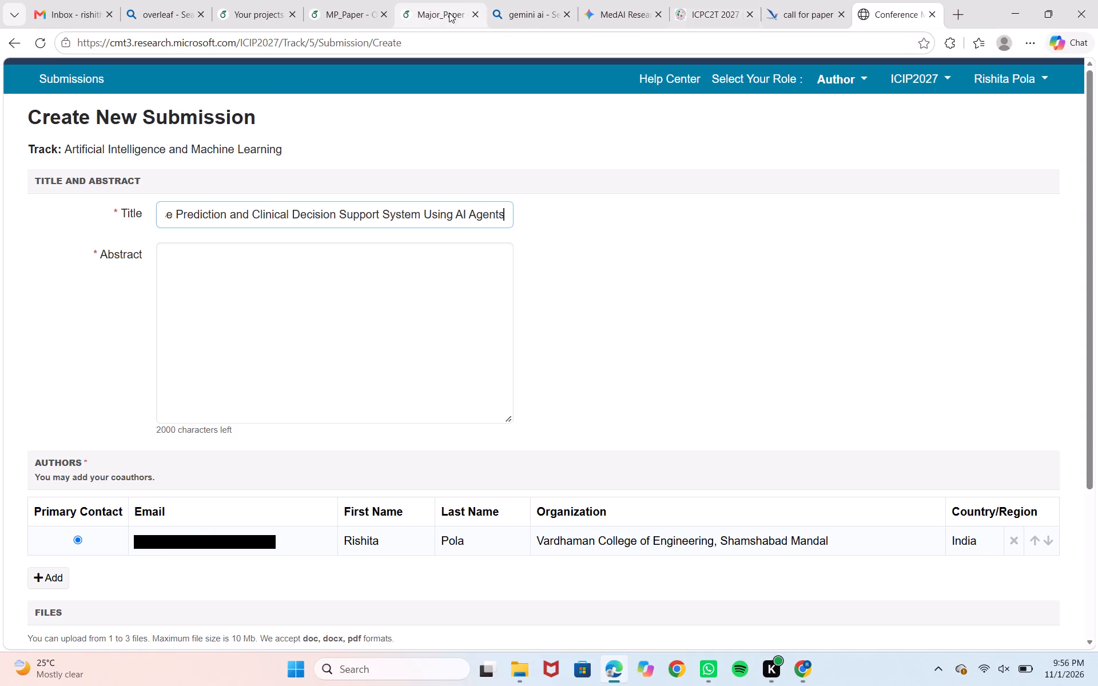
# Copy the full abstract text from the Major_Paper compiled preview in Overleaf into the submission form's Abstract.
pyautogui.click(419, 13)
pyautogui.scroll(-2, 375, 402)
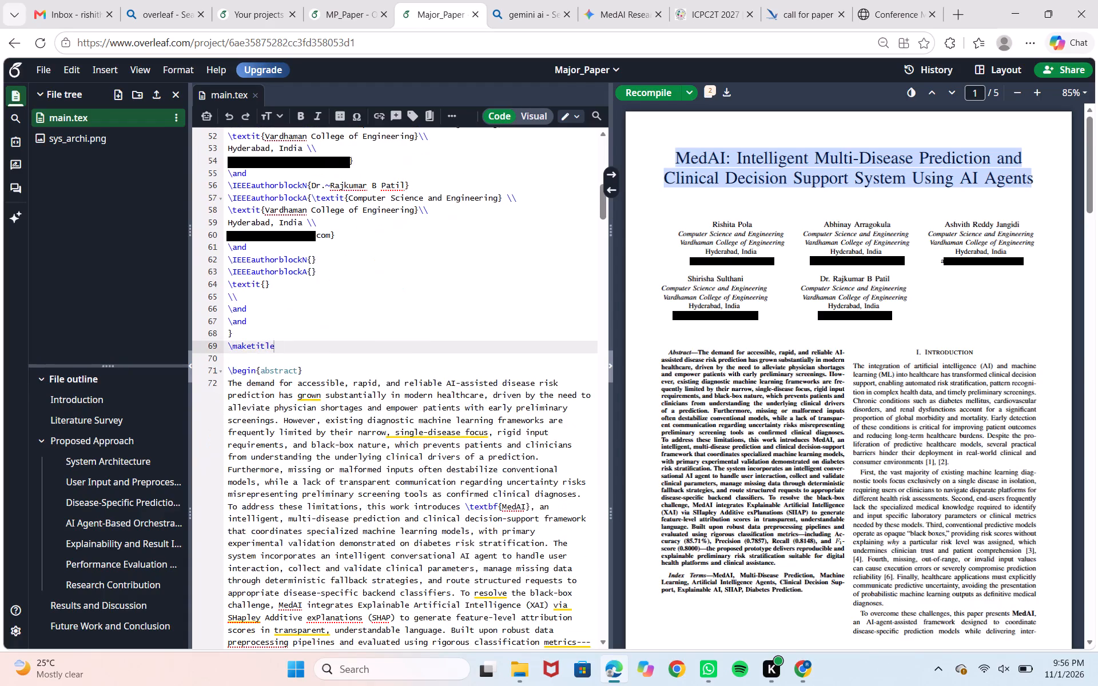
pyautogui.scroll(-3, 320, 379)
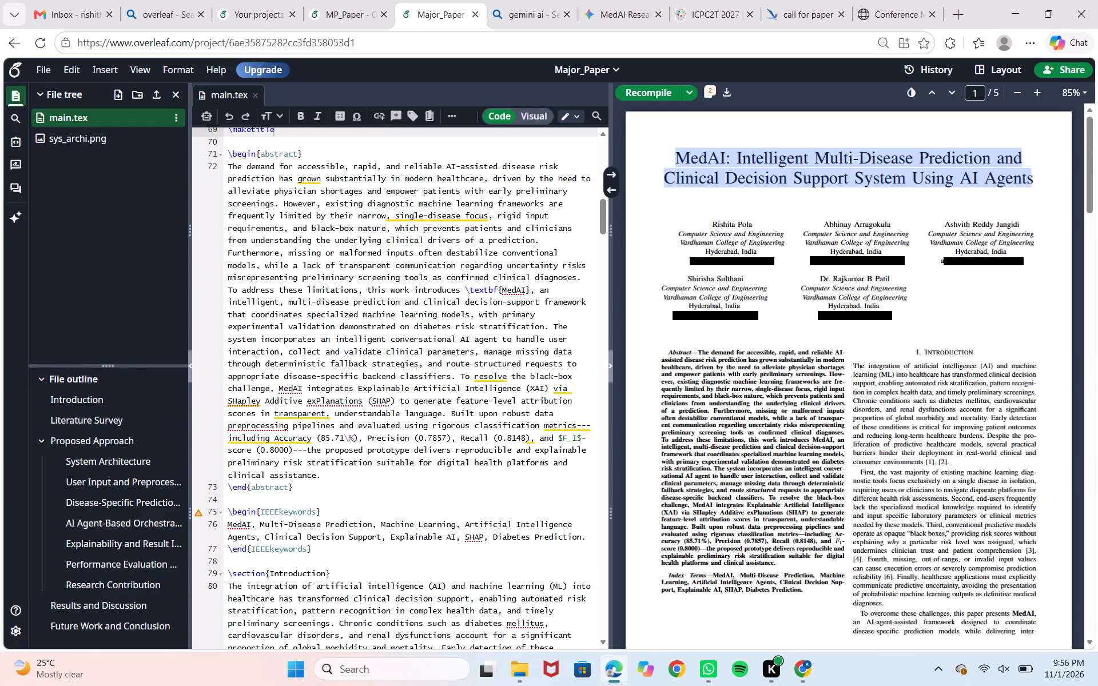
pyautogui.moveTo(230, 164); pyautogui.dragTo(355, 428)
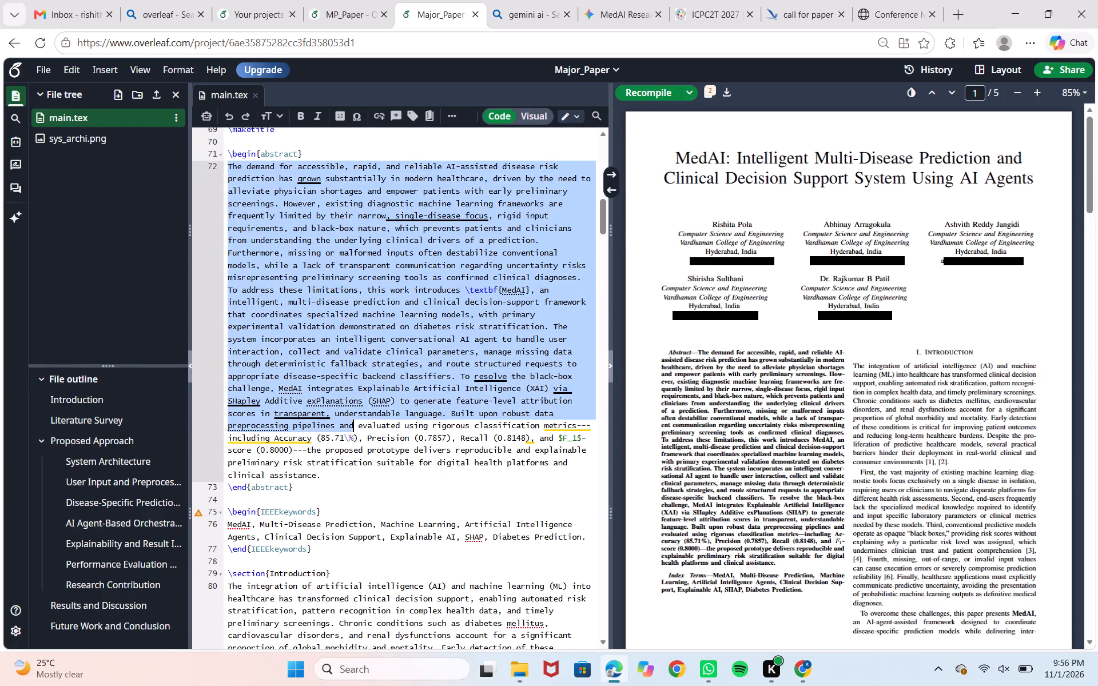
pyautogui.moveTo(355, 428); pyautogui.dragTo(340, 473)
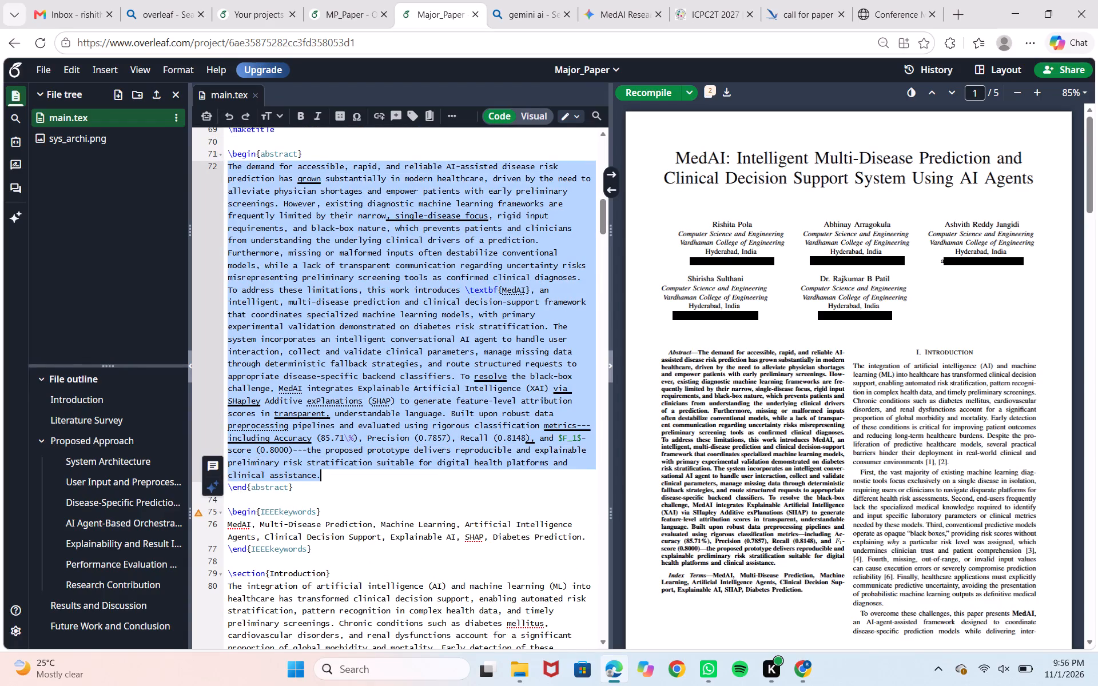
pyautogui.click(710, 356)
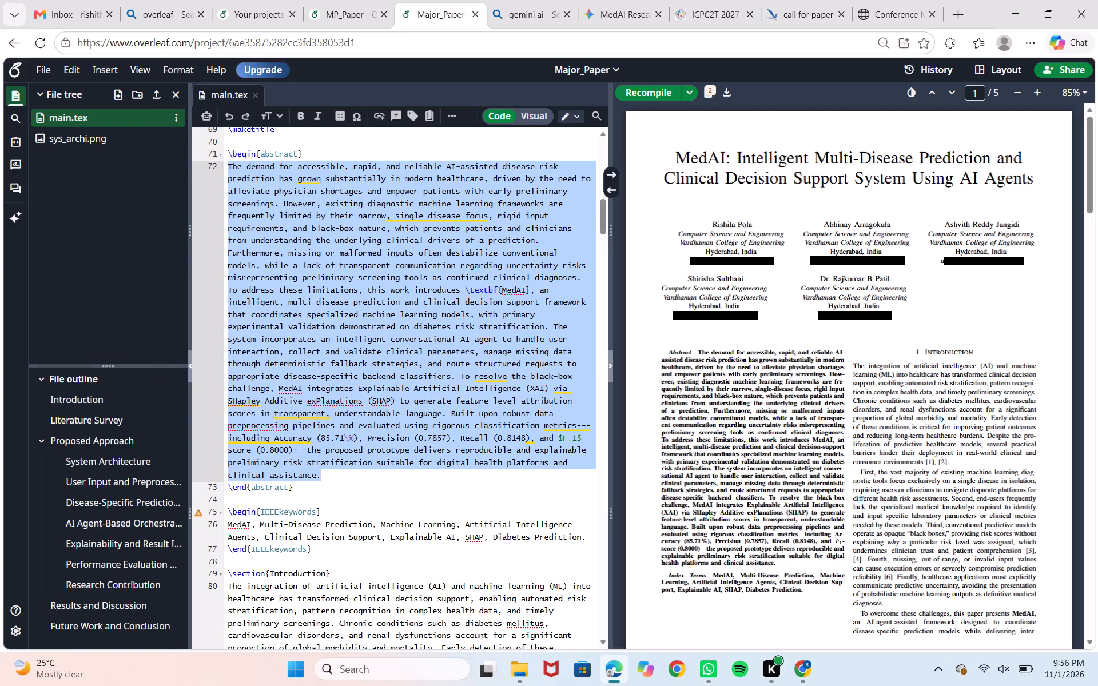
pyautogui.moveTo(699, 353); pyautogui.dragTo(760, 545)
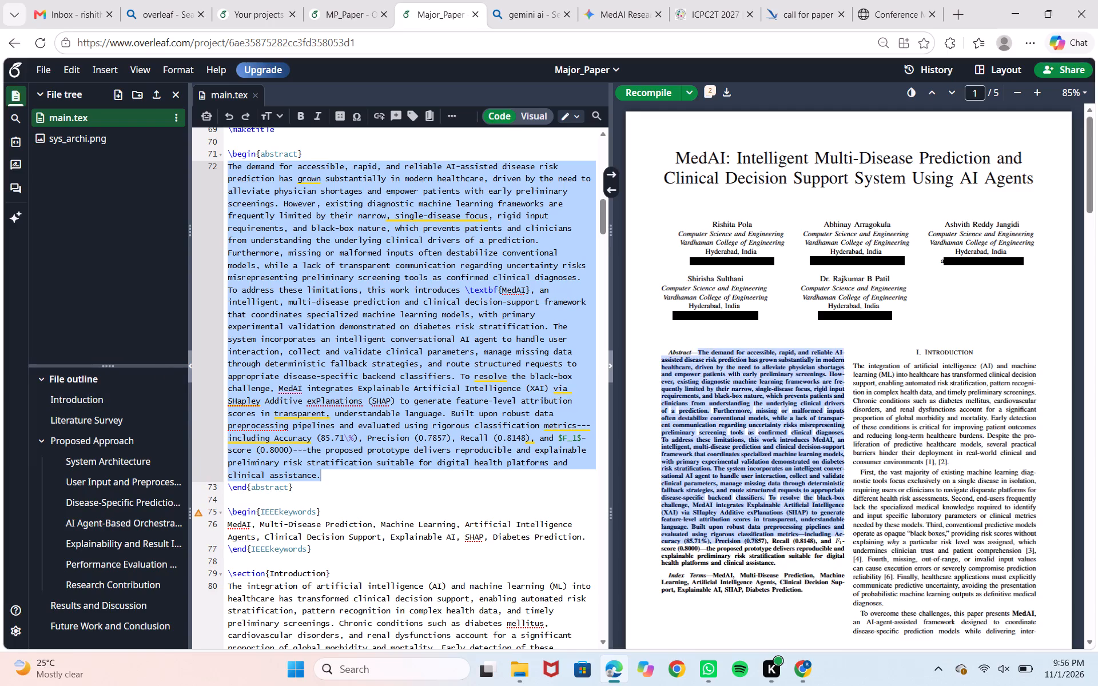
pyautogui.moveTo(760, 545); pyautogui.dragTo(778, 563)
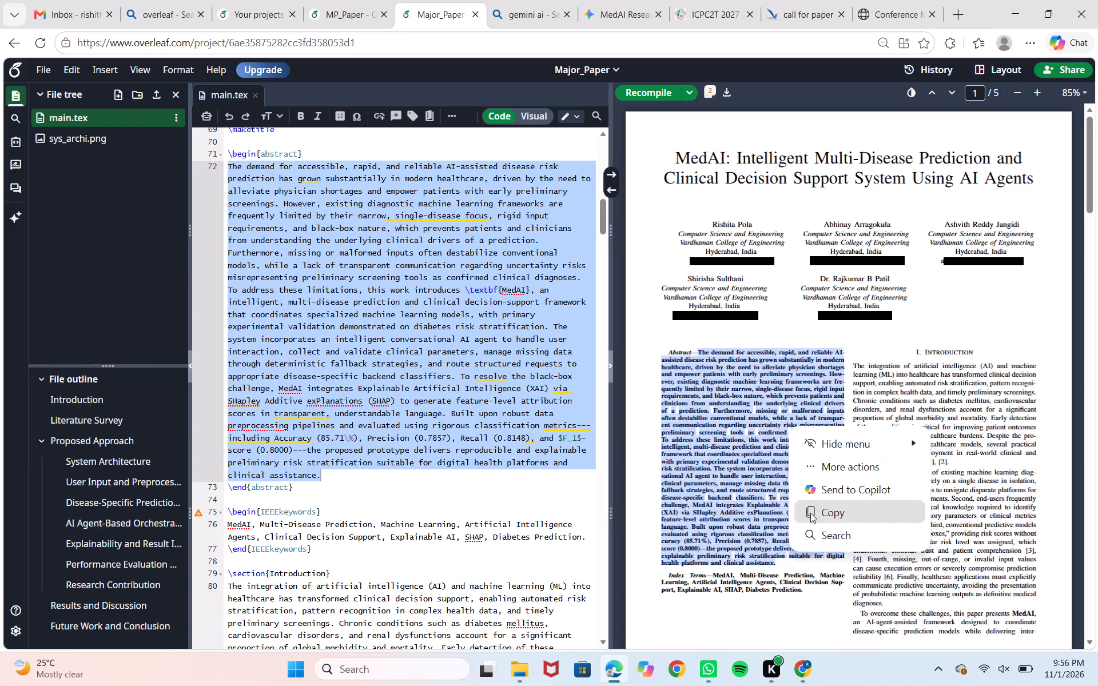
pyautogui.click(810, 513)
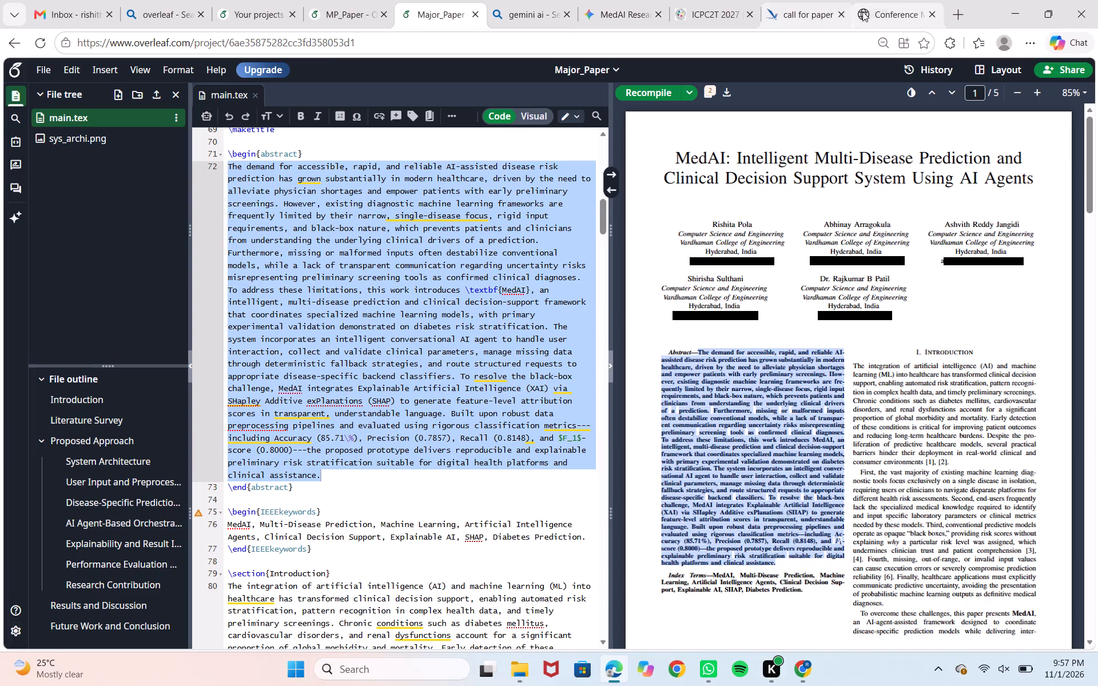
pyautogui.click(889, 13)
pyautogui.click(318, 265)
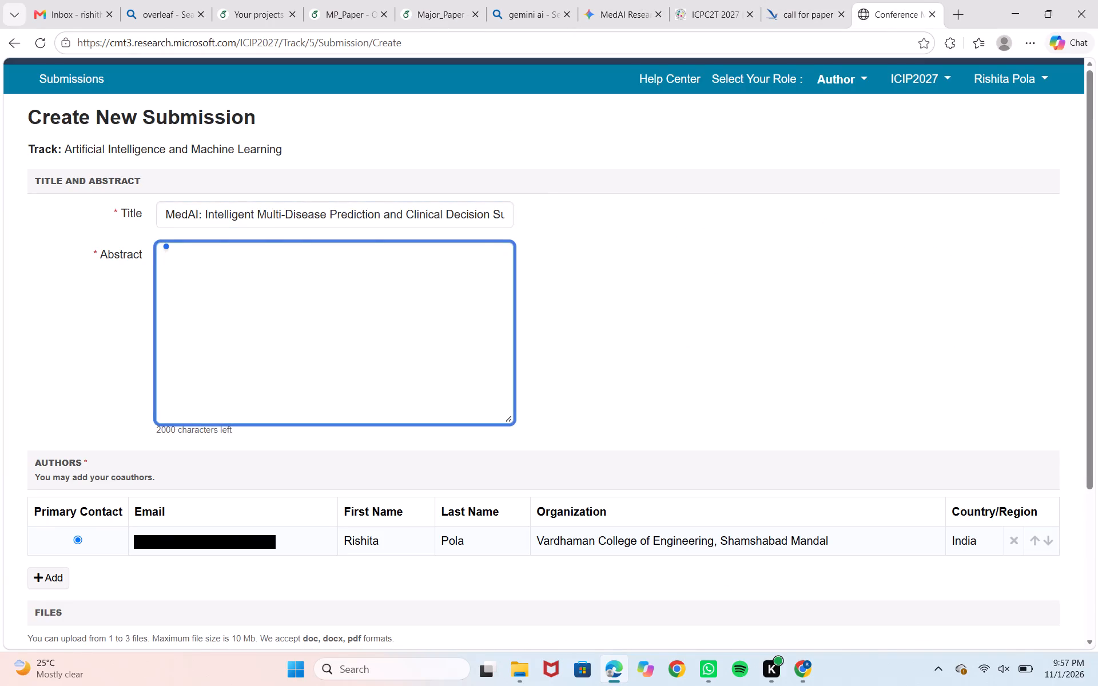
pyautogui.hotkey('ctrl', 'v')
# Replace the line break between "modern" and "healthcare" near the start of the pasted abstract with a space.
pyautogui.scroll(2, 317, 265)
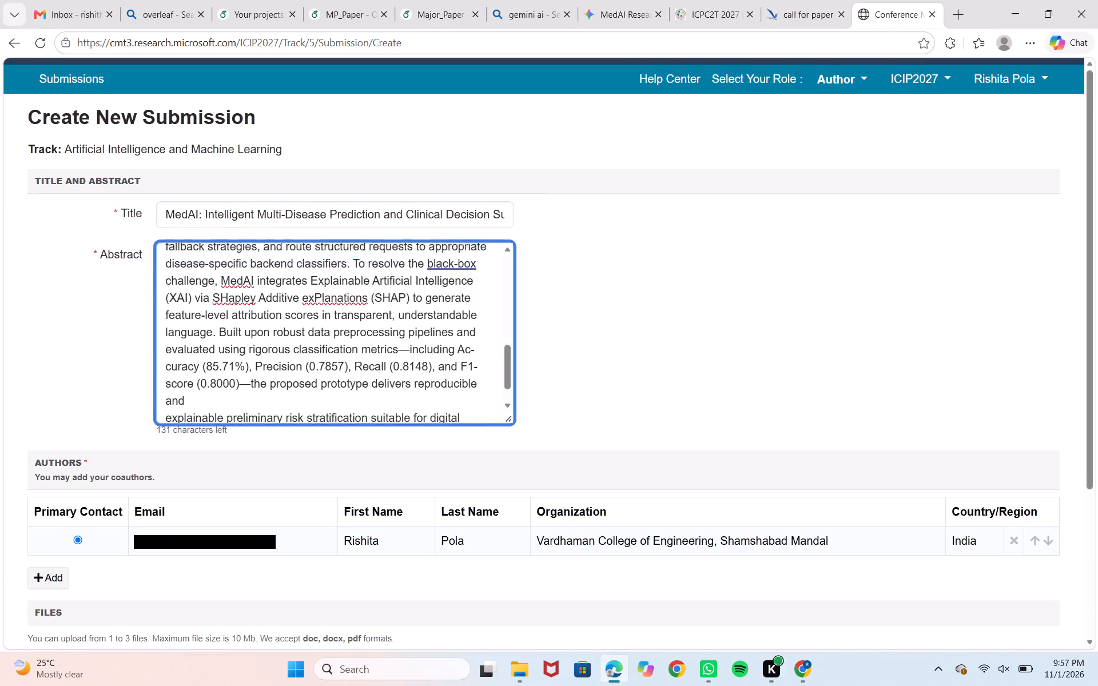
pyautogui.scroll(7, 317, 265)
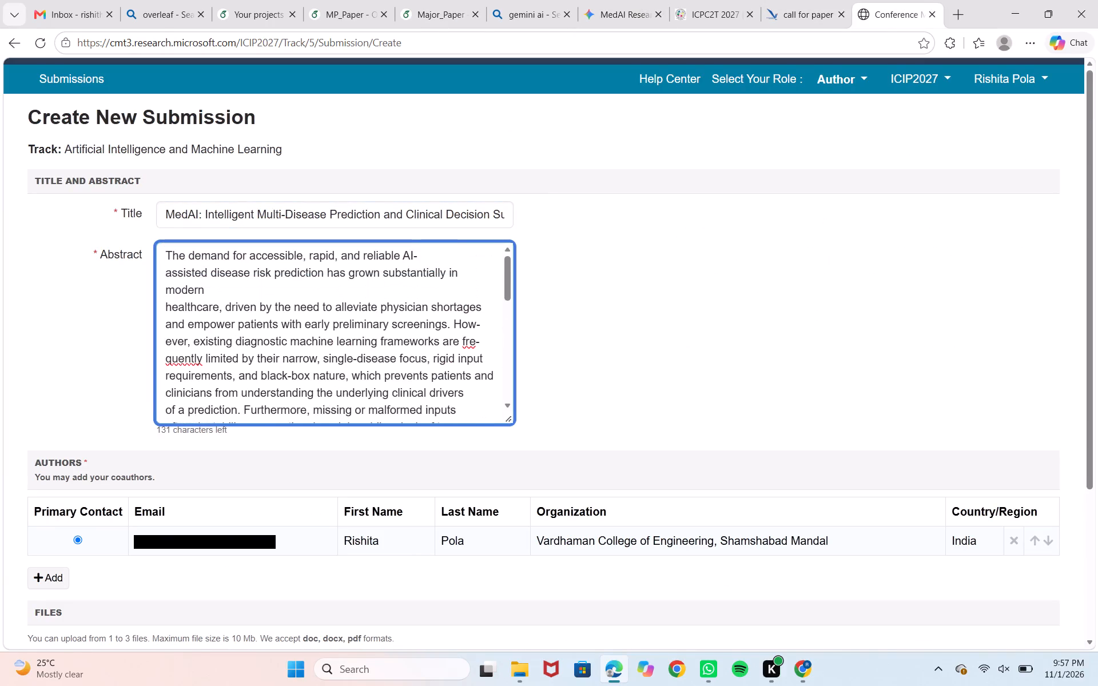
pyautogui.click(165, 296)
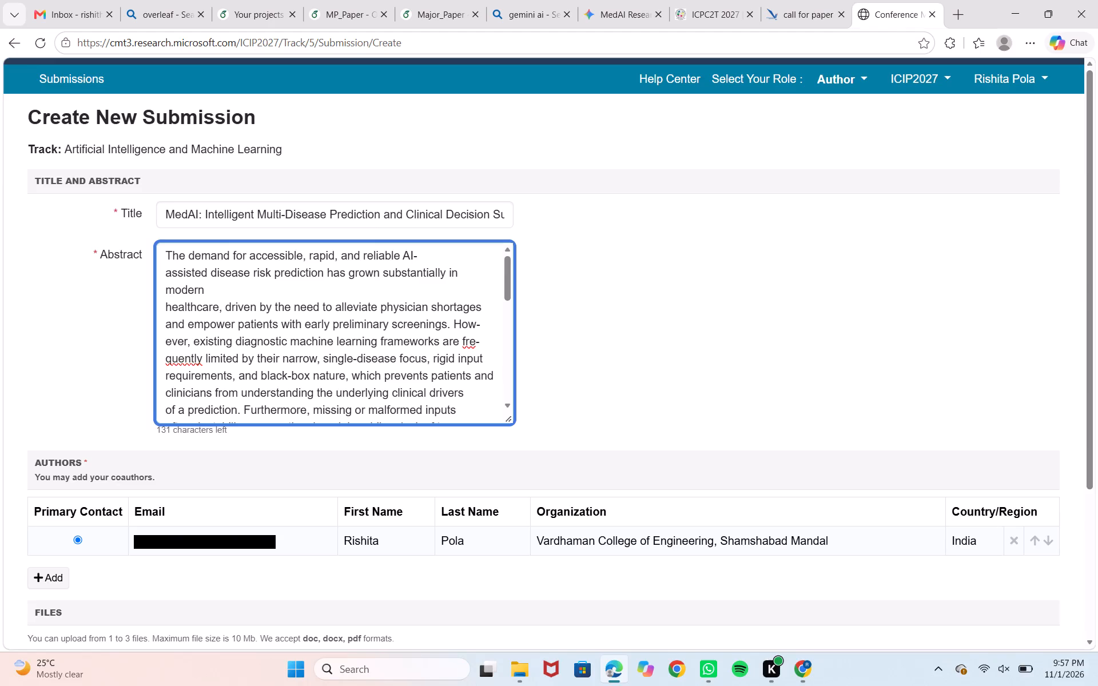
pyautogui.press('BackSpace')
pyautogui.press('space')
pyautogui.press('Down')
pyautogui.press('Down')
pyautogui.press('Up')
pyautogui.press('Left')
pyautogui.press('Left')
pyautogui.press('Left')
pyautogui.press('Left')
pyautogui.press('Left')
pyautogui.press('Left')
pyautogui.press('Down')
pyautogui.press('BackSpace')
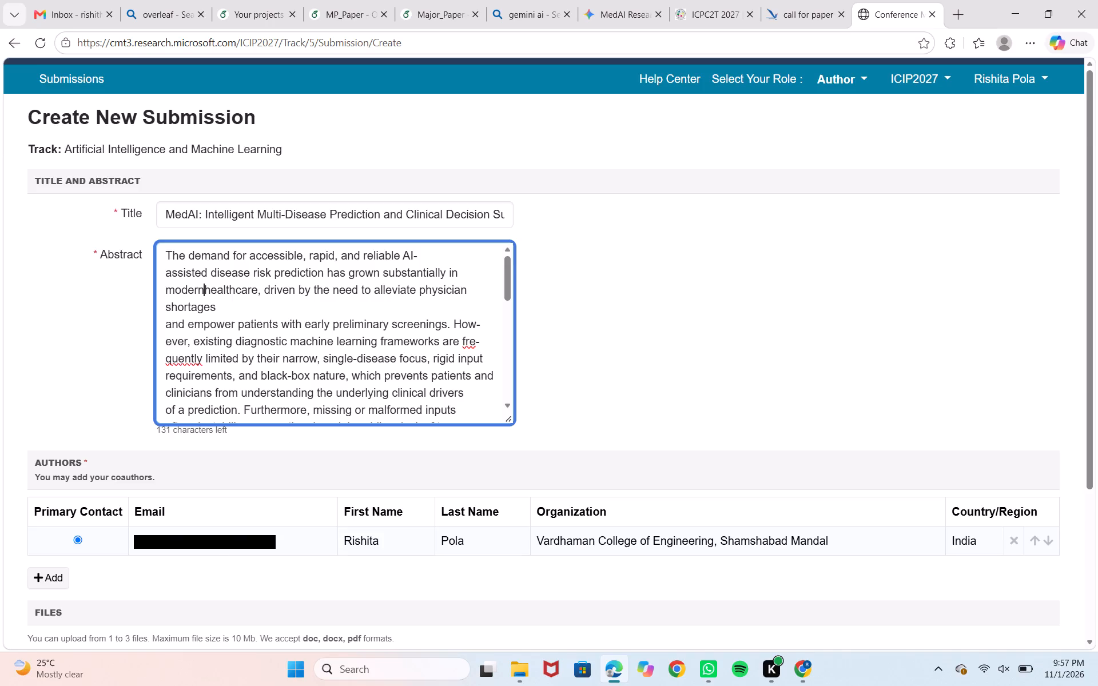
pyautogui.press('space')
# Replace the abstract's line break between "physician shortages" and "and empower patients" with a space.
pyautogui.press('Down')
pyautogui.press('Left')
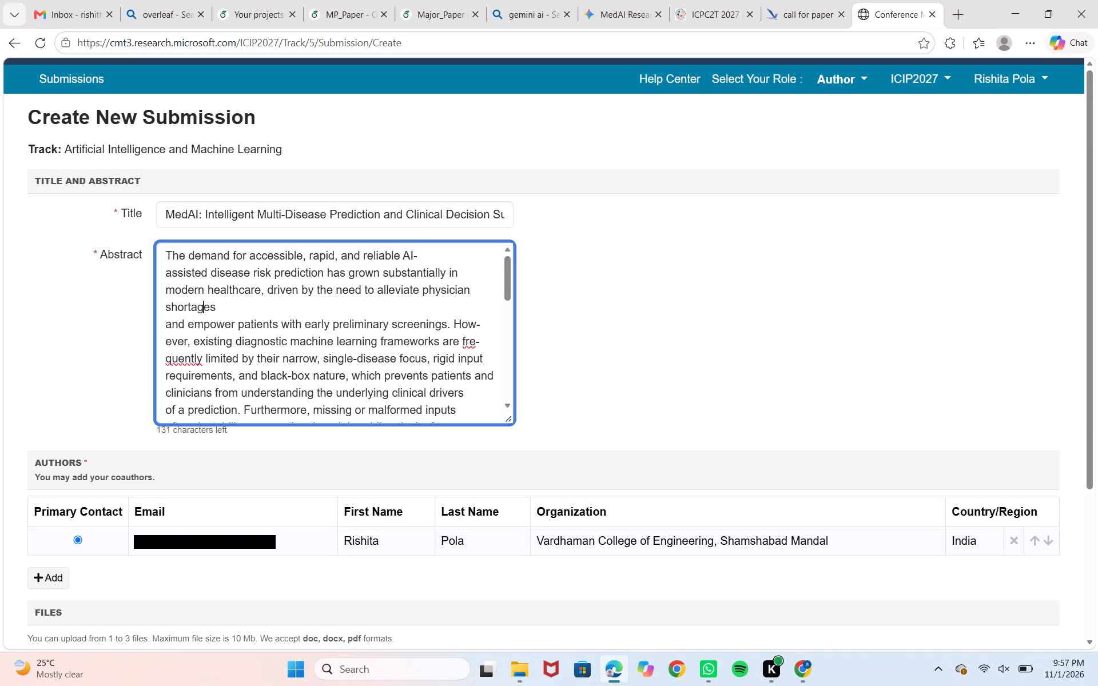
pyautogui.press('Left')
pyautogui.press('Left')
pyautogui.press('Left')
pyautogui.press('Left')
pyautogui.press('Left')
pyautogui.press('Left')
pyautogui.press('Left')
pyautogui.press('Down')
pyautogui.press('BackSpace')
pyautogui.press('space')
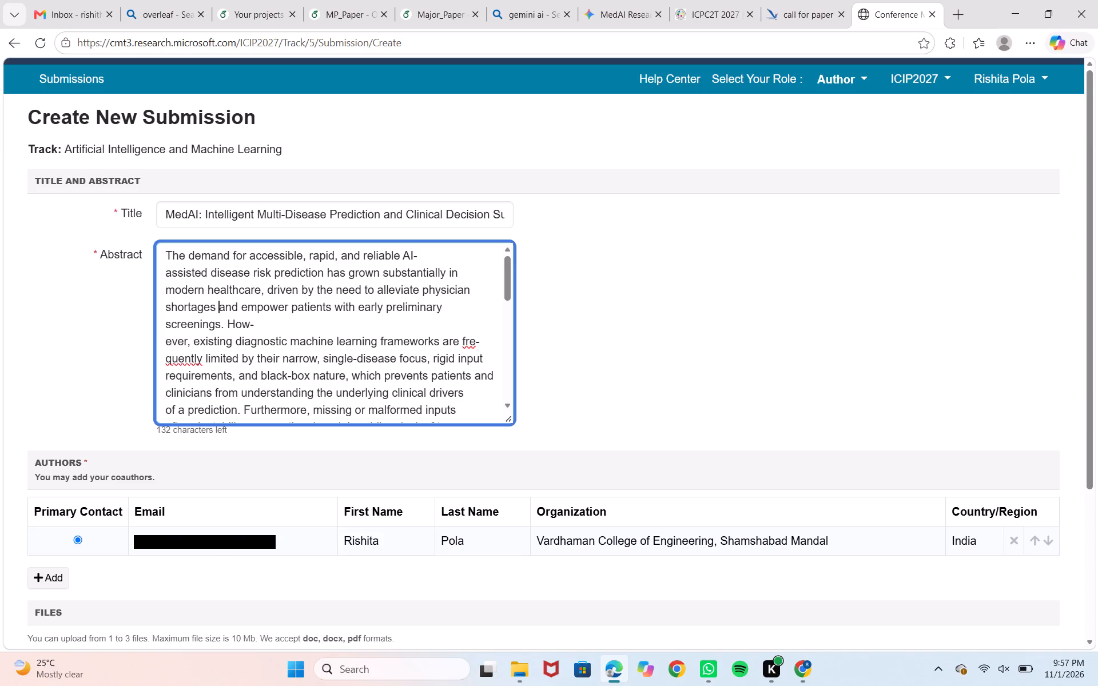
# Rejoin the hyphenated words "However" and "frequently" in the abstract by removing their hyphens and line breaks.
pyautogui.click(165, 342)
pyautogui.press('BackSpace')
pyautogui.press('BackSpace')
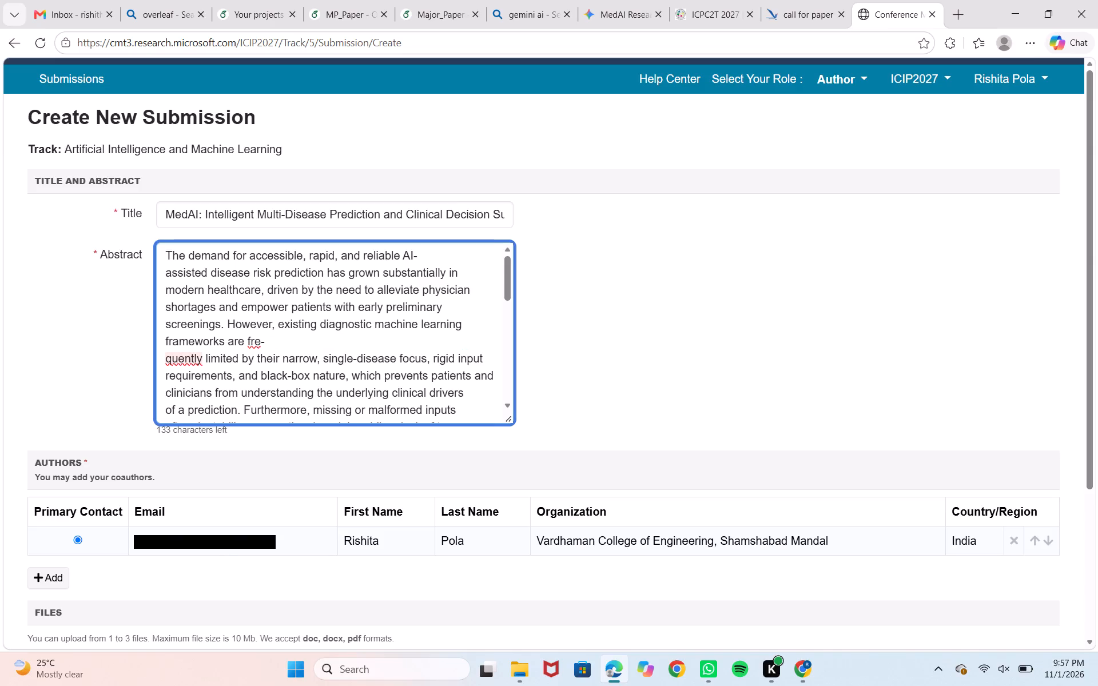
pyautogui.click(163, 347)
pyautogui.press('BackSpace')
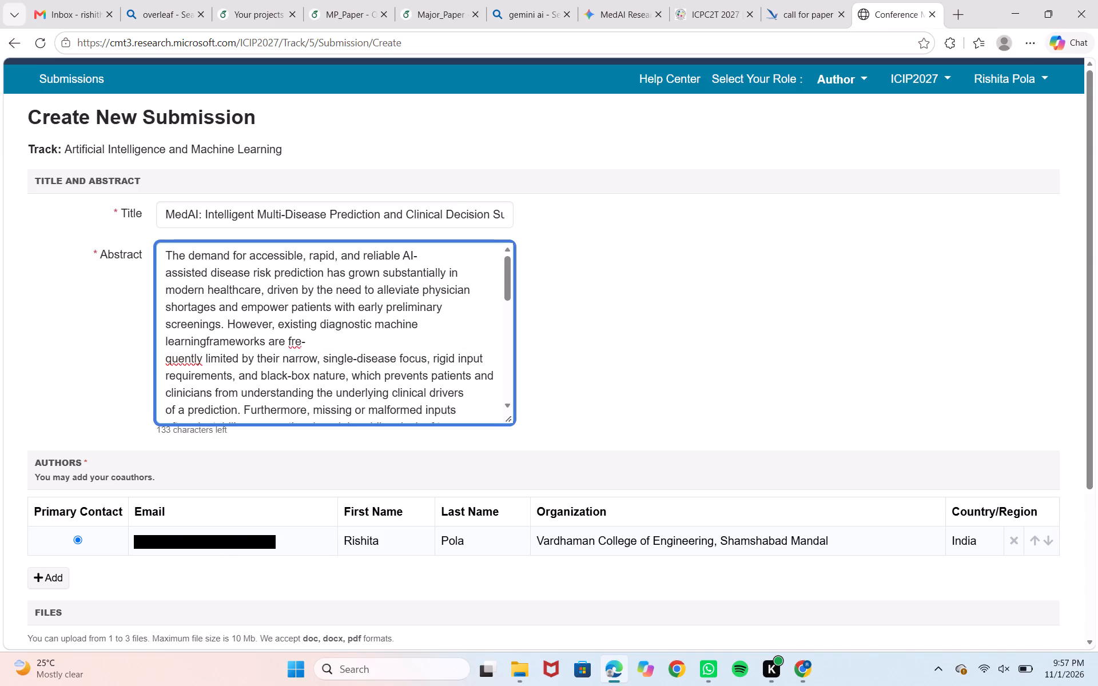
pyautogui.press('space')
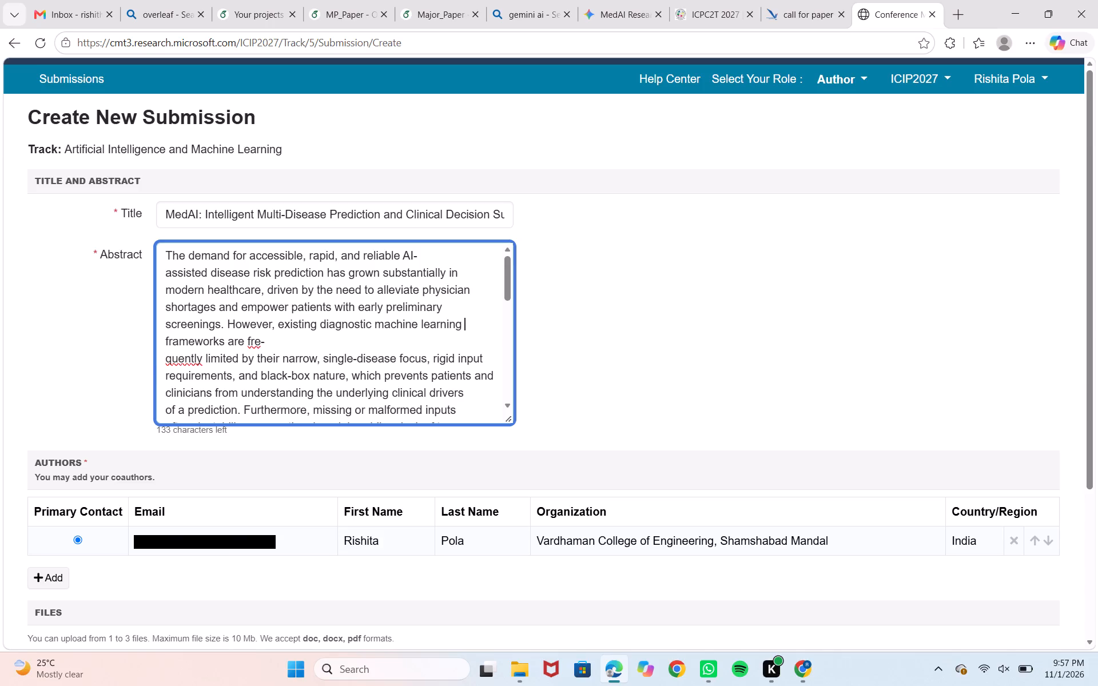
pyautogui.click(164, 361)
pyautogui.press('BackSpace')
pyautogui.press('BackSpace')
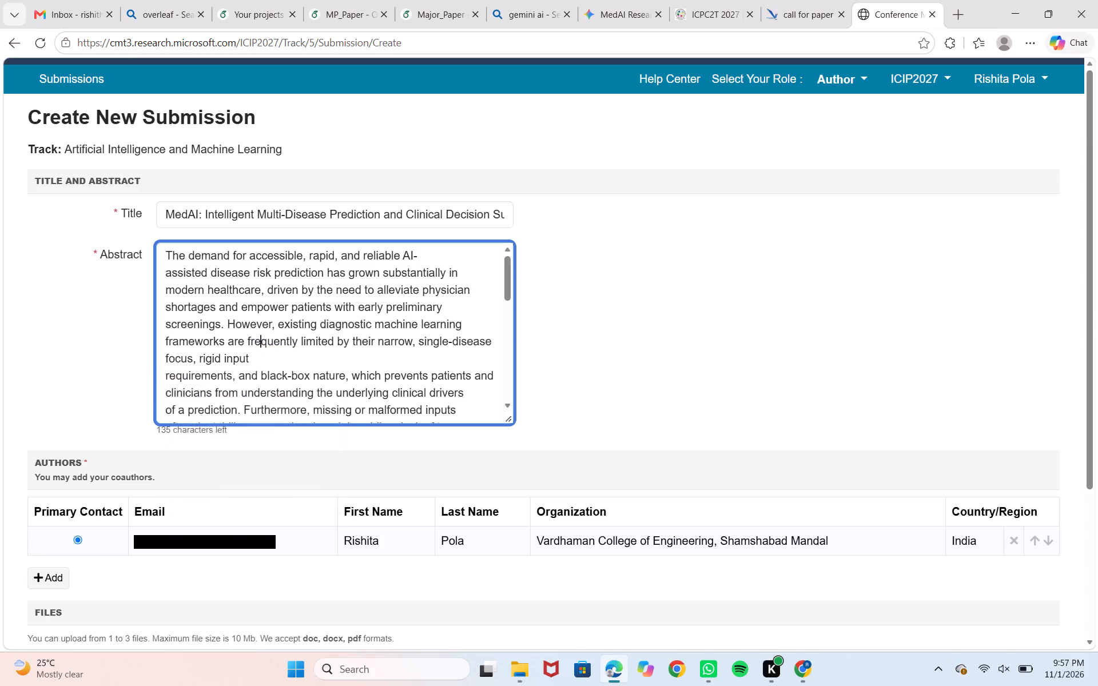
# Replace the abstract's line breaks between "rigid input" and "requirements" and between "patients and" and "clinicians" with spaces.
pyautogui.click(162, 379)
pyautogui.press('BackSpace')
pyautogui.press('space')
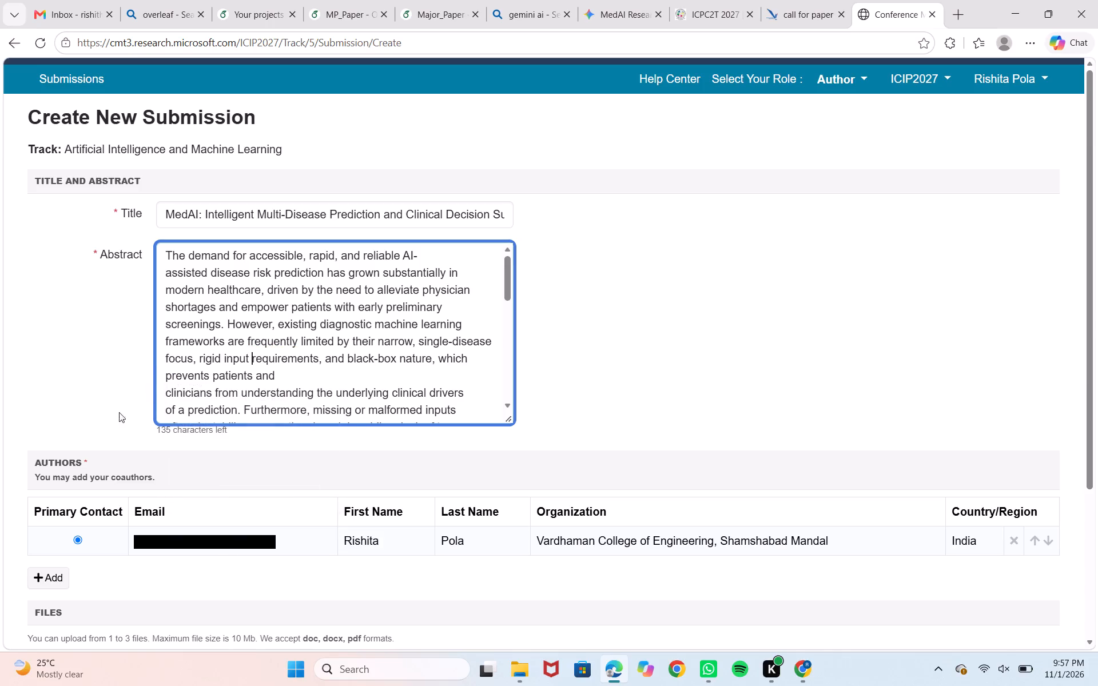
pyautogui.click(164, 380)
pyautogui.press('BackSpace')
pyautogui.press('space')
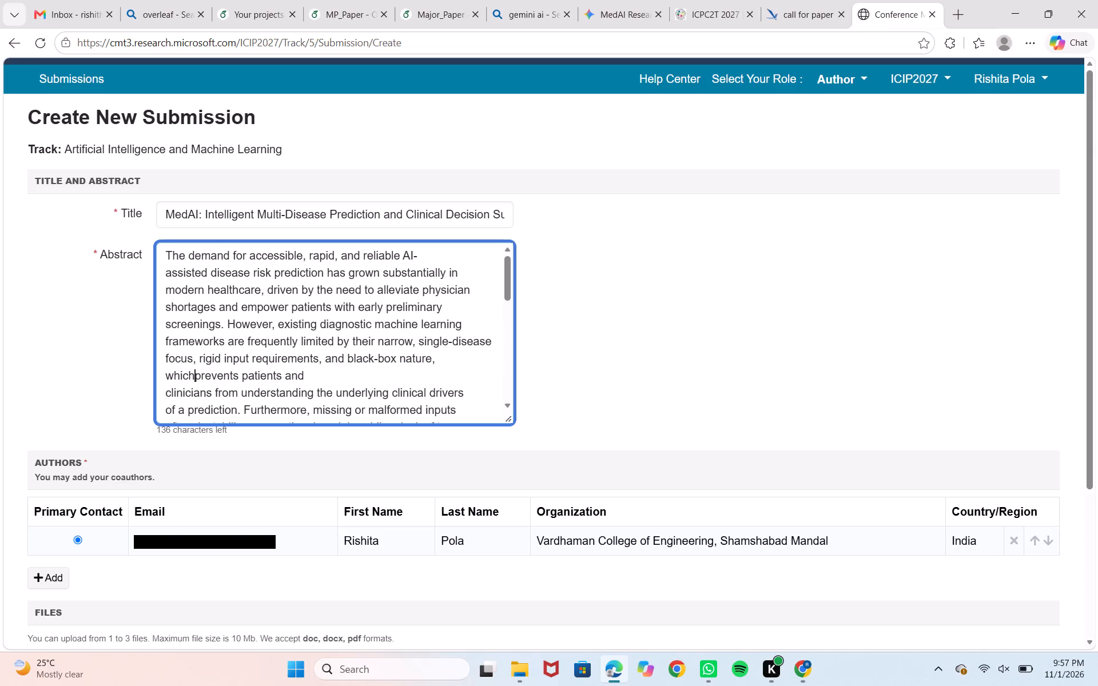
pyautogui.click(166, 394)
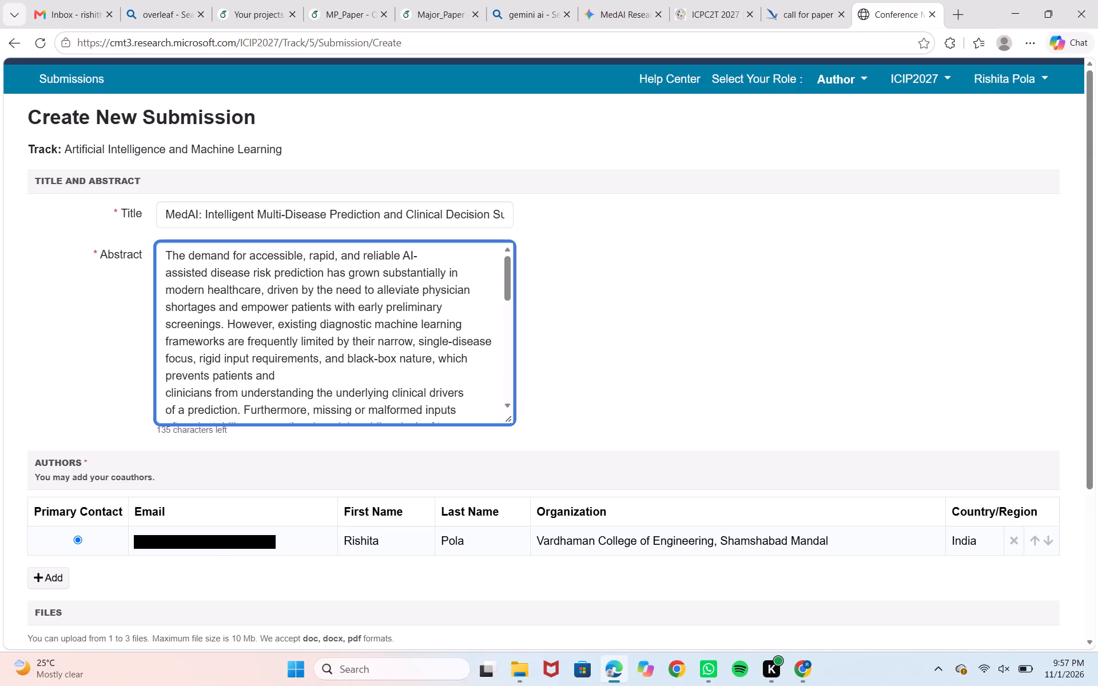
pyautogui.press('BackSpace')
pyautogui.press('space')
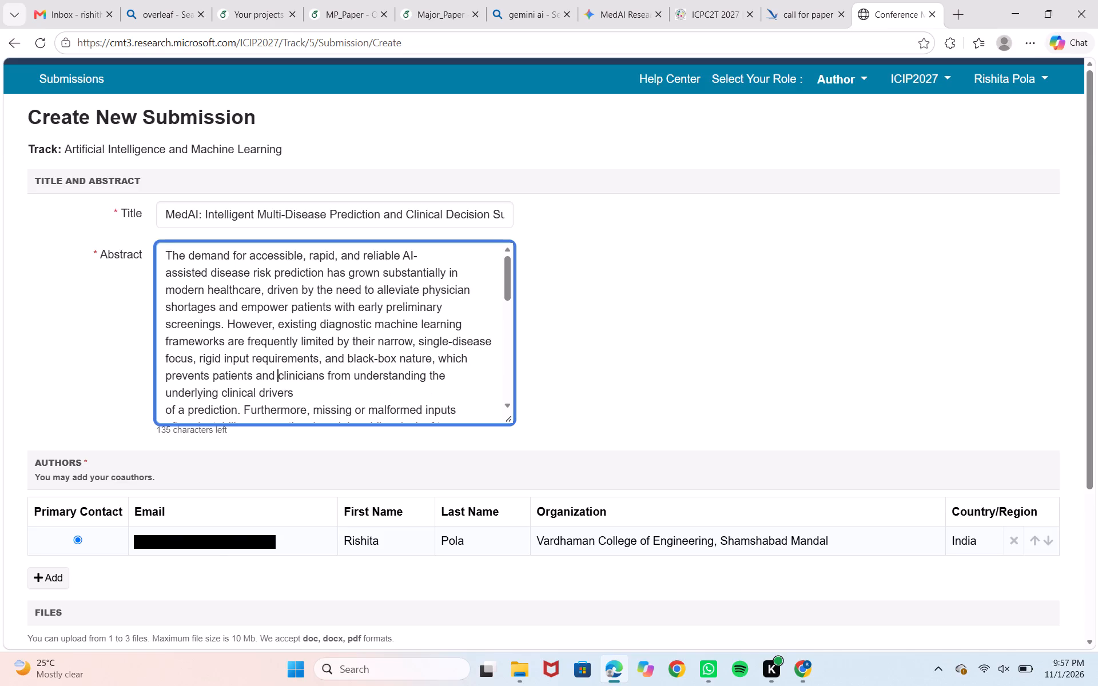
pyautogui.click(168, 396)
pyautogui.press('BackSpace')
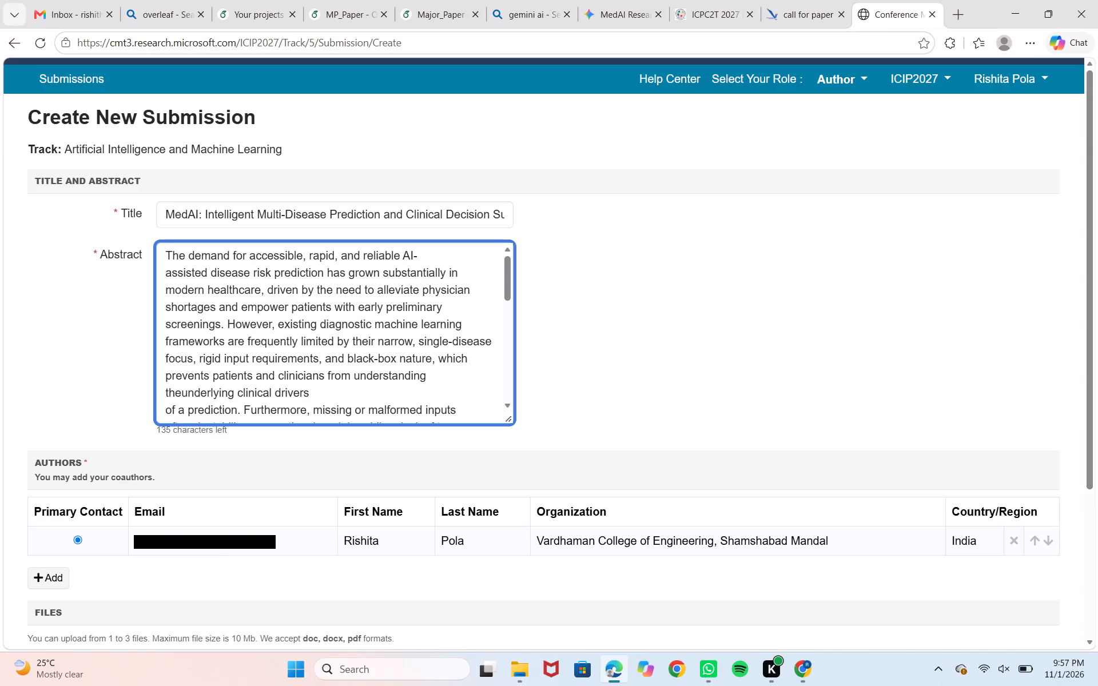
pyautogui.press('space')
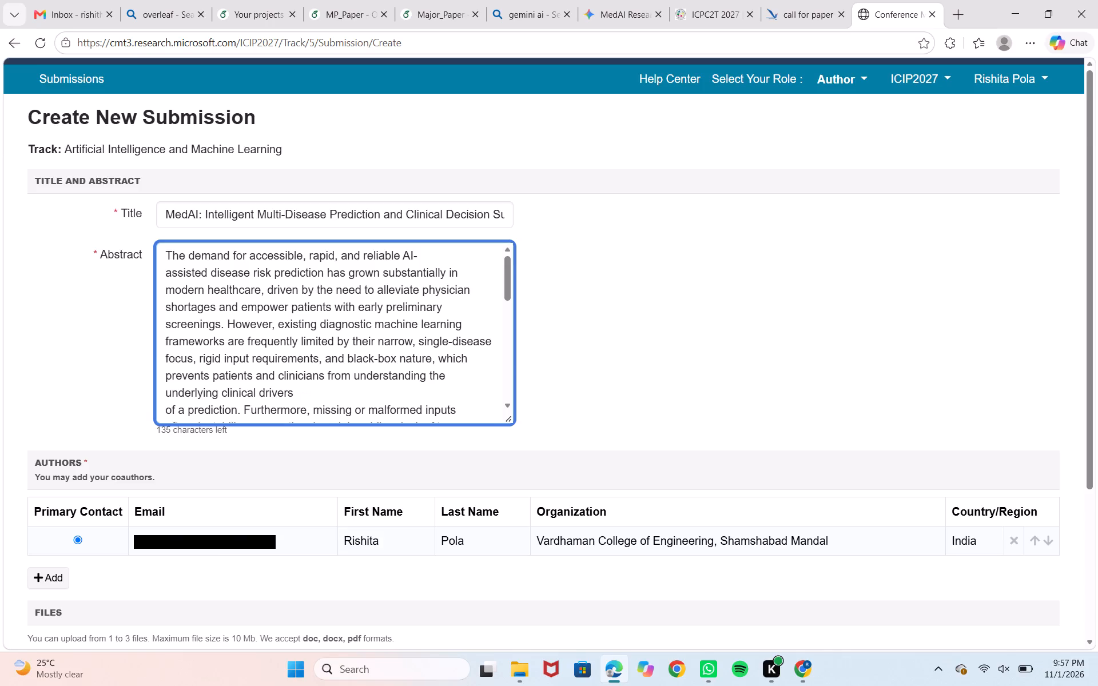
# Replace the abstract's line breaks between "clinical drivers" and "of a prediction" and between "malformed inputs" and "often destabilize" with spaces.
pyautogui.scroll(-1, 210, 374)
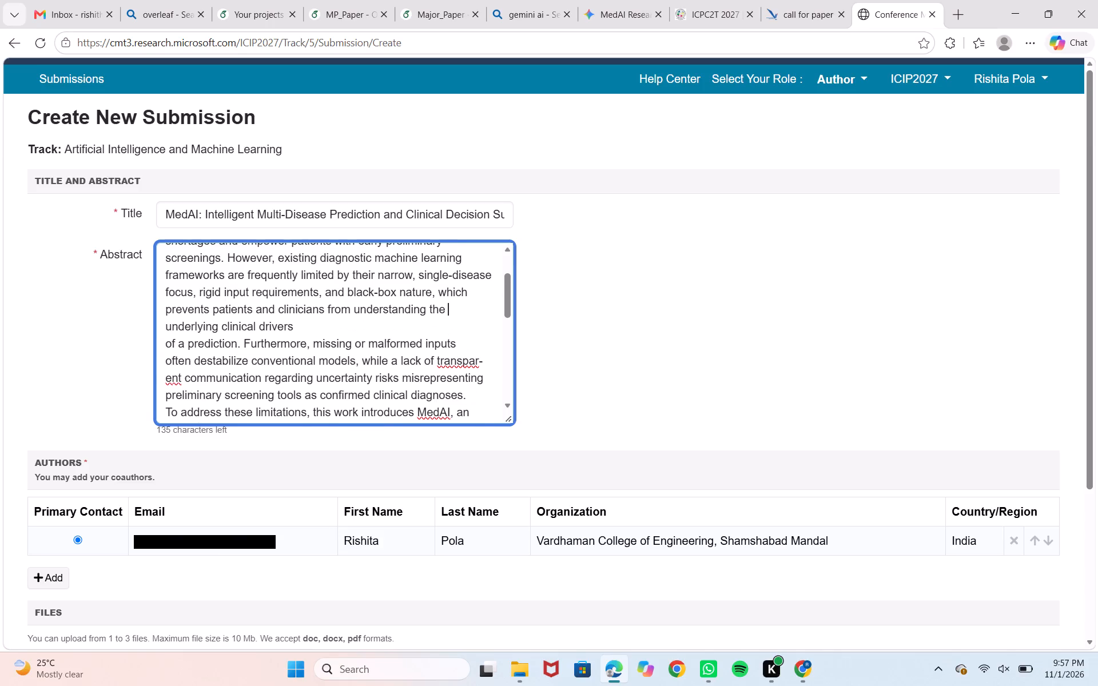
pyautogui.click(160, 339)
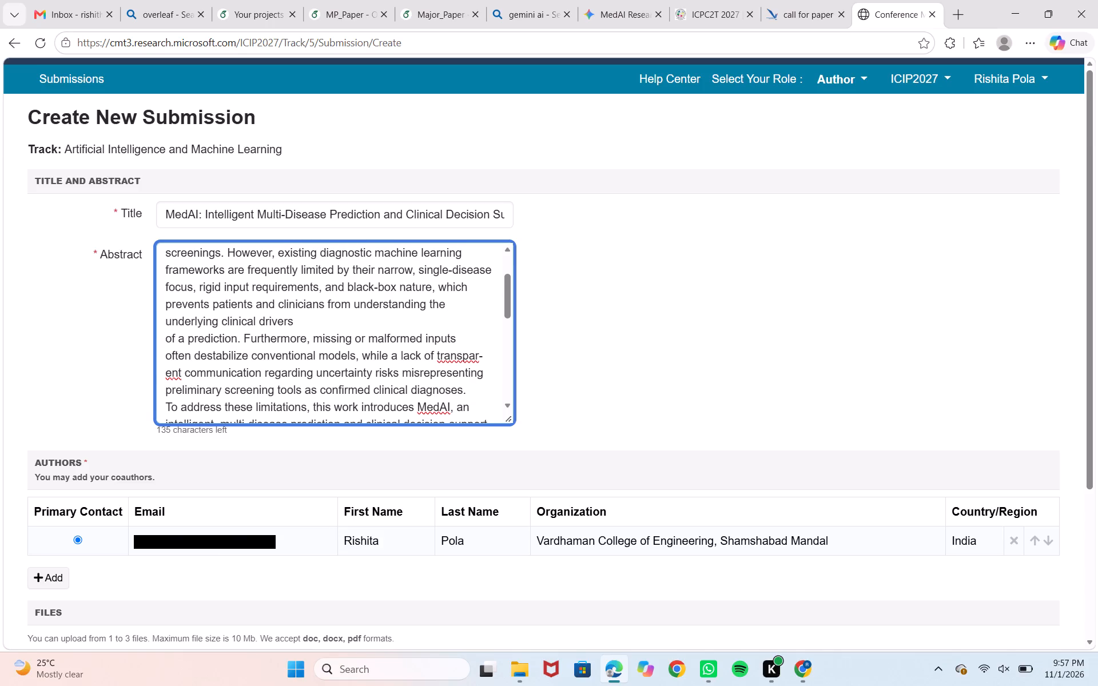
pyautogui.press('BackSpace')
pyautogui.press('space')
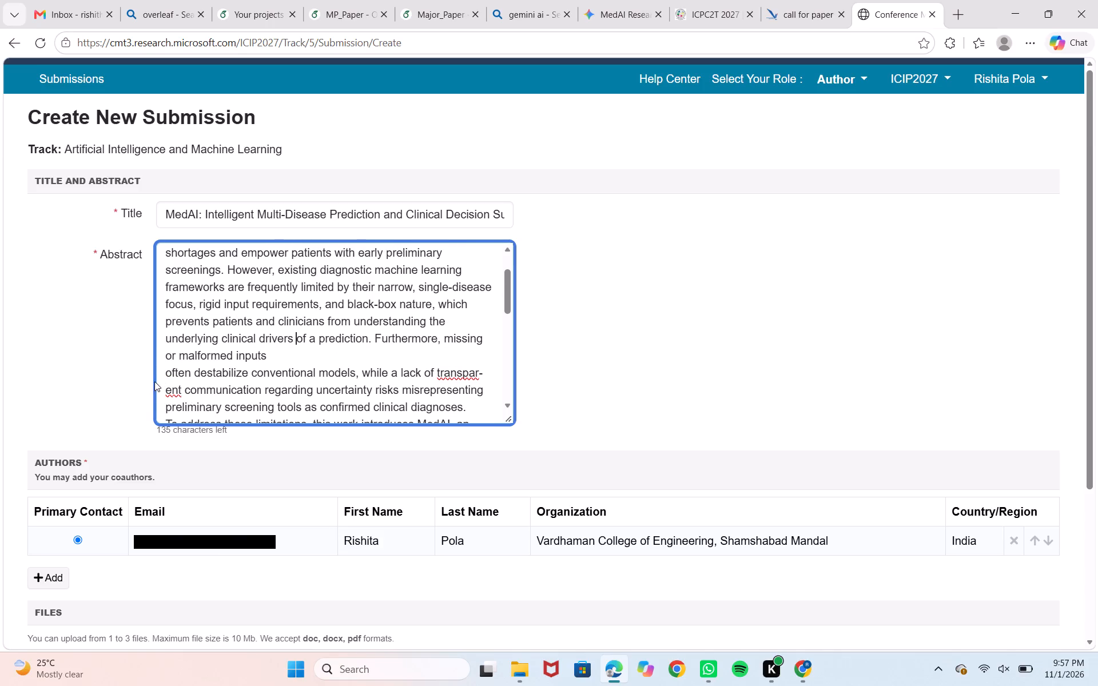
pyautogui.click(166, 369)
pyautogui.press('BackSpace')
pyautogui.press('space')
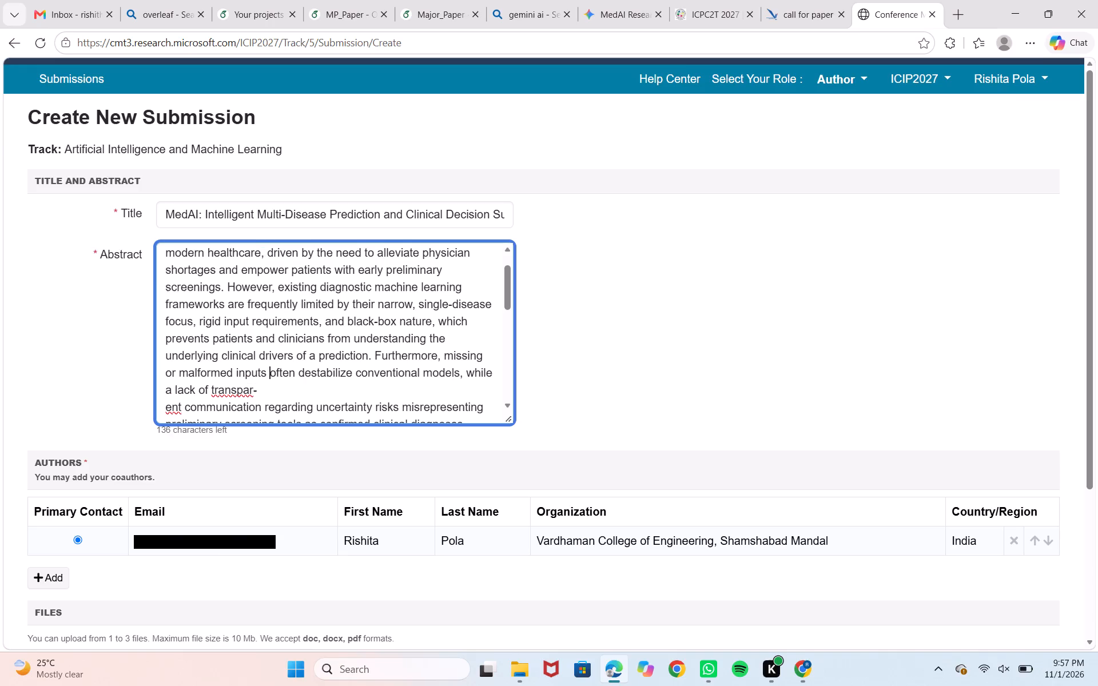
# Rejoin the hyphenated word "transparent" in the abstract by removing its hyphen and line break.
pyautogui.click(168, 403)
pyautogui.press('BackSpace')
pyautogui.press('BackSpace')
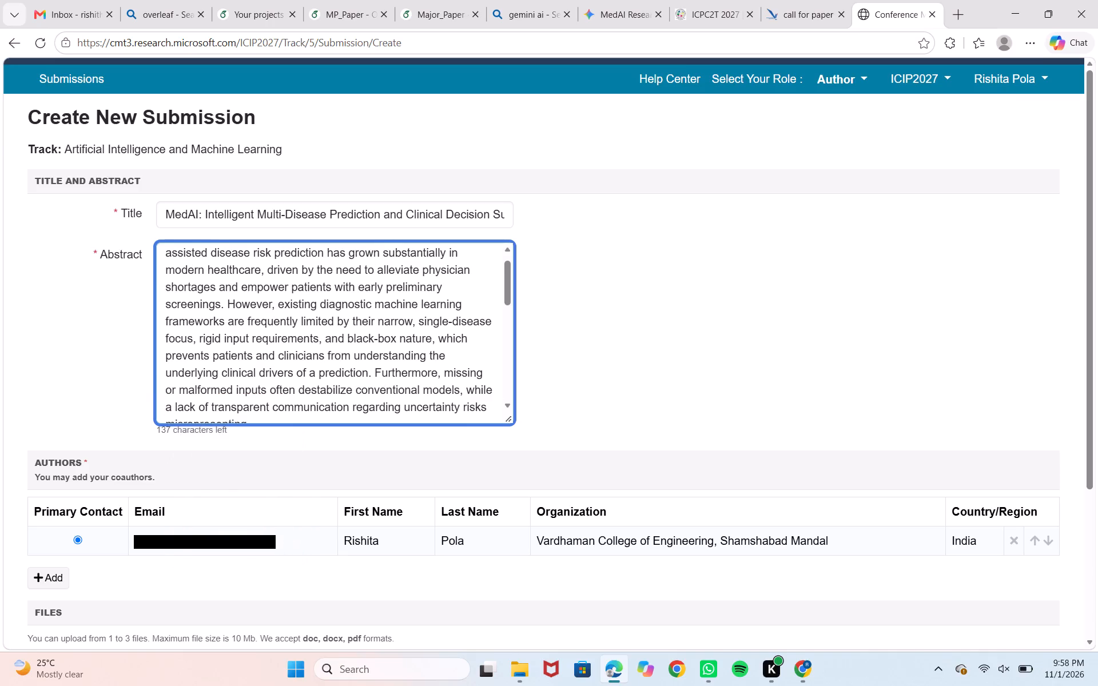
# Replace the abstract's line breaks between "misrepresenting" and "preliminary" and between "diagnoses." and "To address these limitations" with spaces.
pyautogui.scroll(-2, 261, 369)
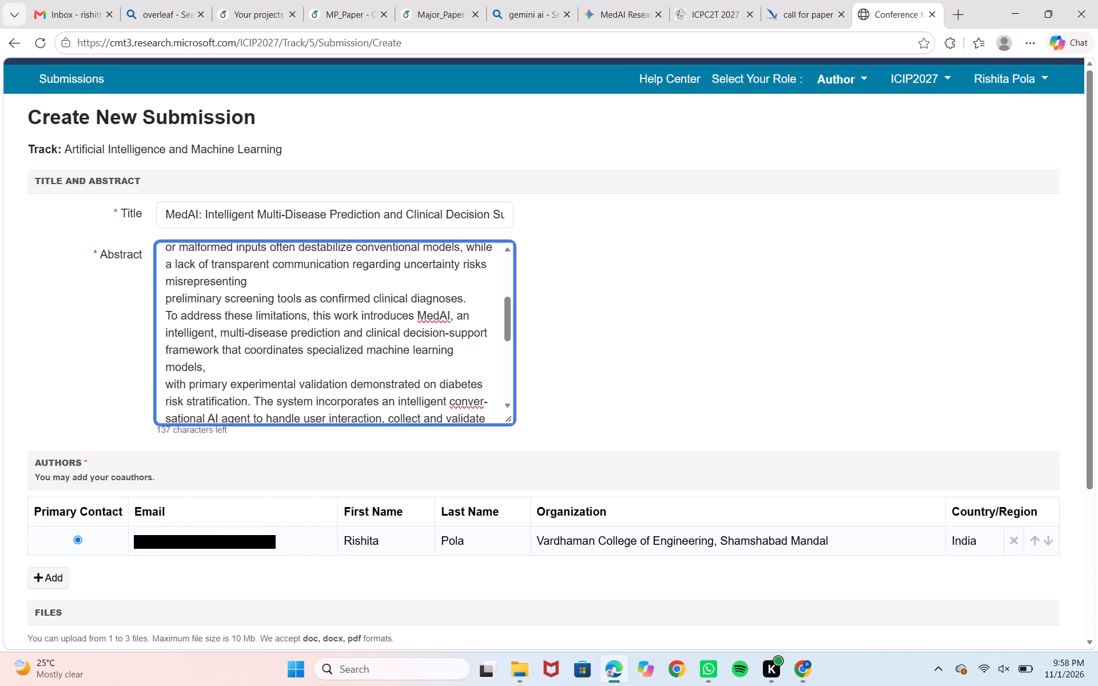
pyautogui.click(166, 300)
pyautogui.press('BackSpace')
pyautogui.press('space')
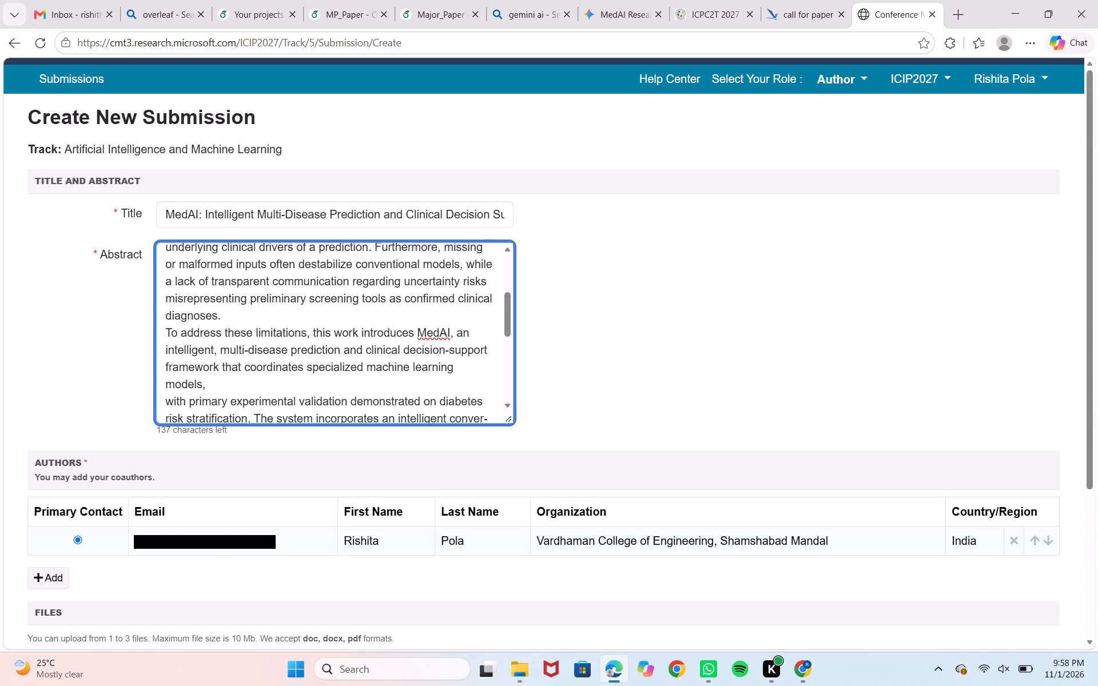
pyautogui.click(168, 333)
pyautogui.press('BackSpace')
pyautogui.press('space')
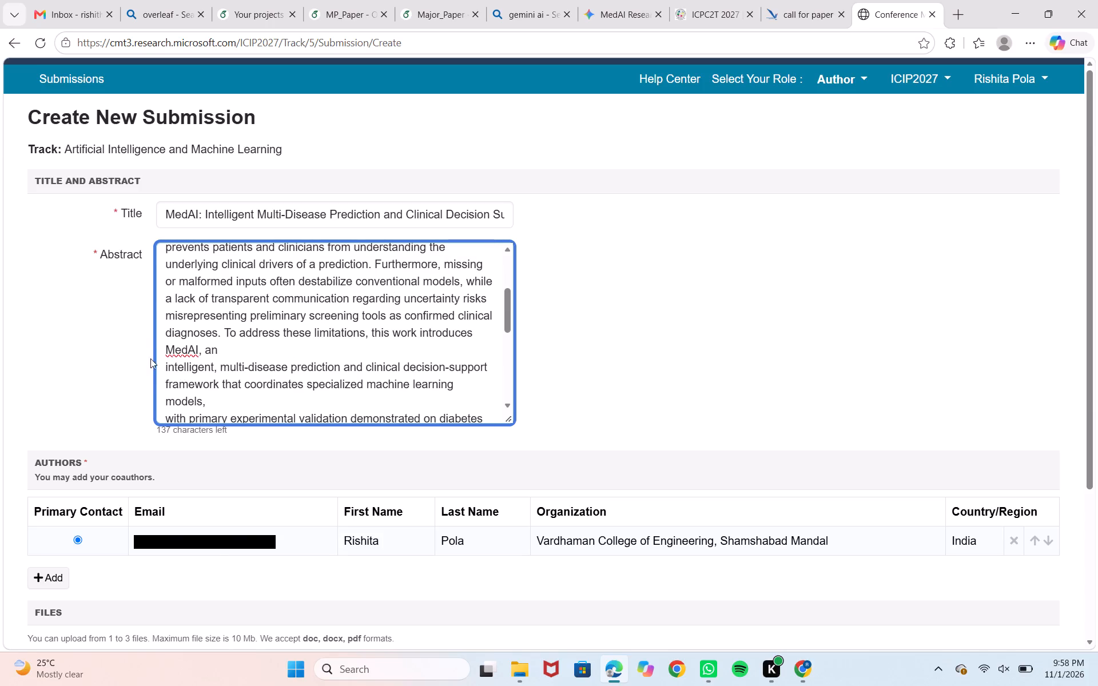
# Replace the abstract's line breaks between "MedAI, an" and "intelligent" and between "decision-support" and "framework" with spaces.
pyautogui.click(164, 365)
pyautogui.press('BackSpace')
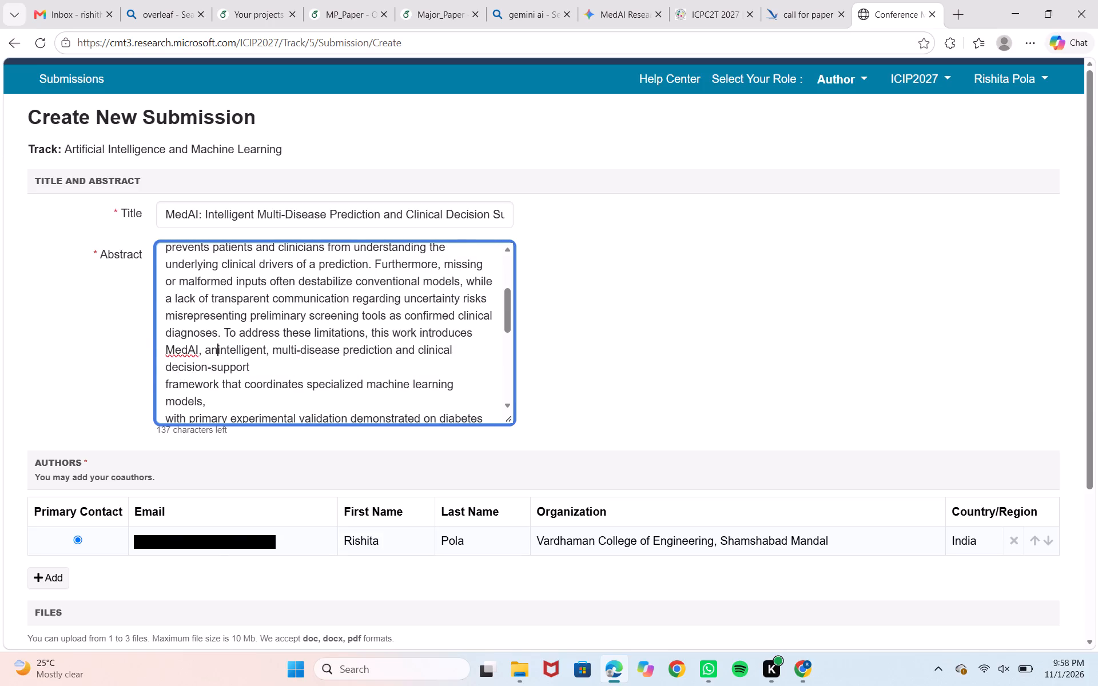
pyautogui.press('space')
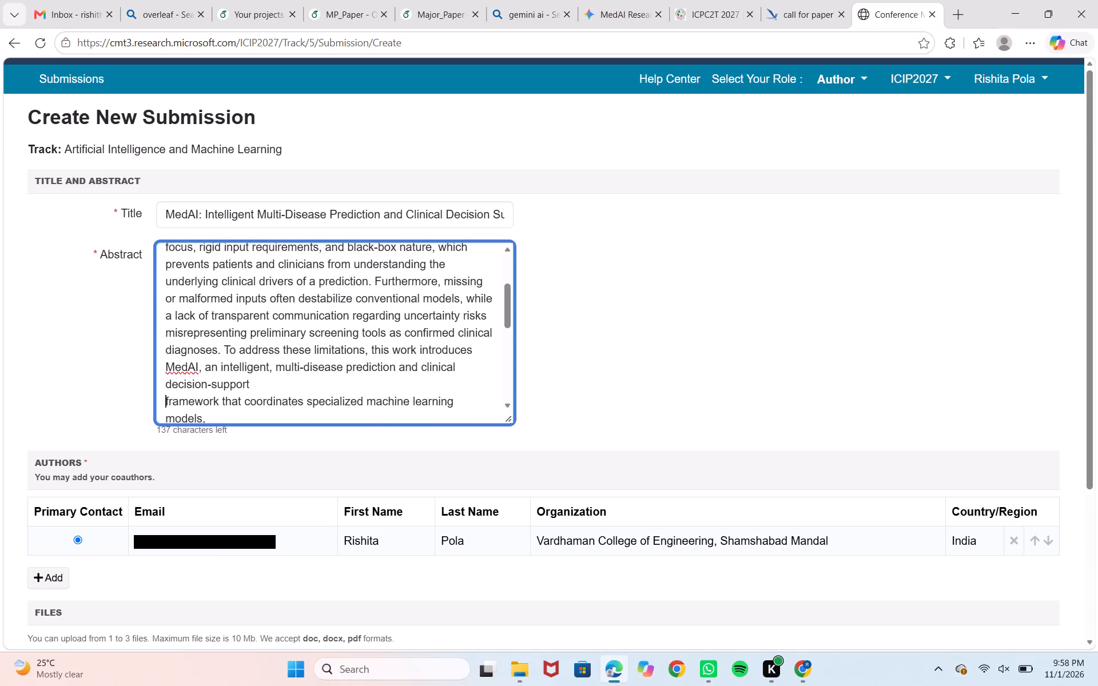
pyautogui.click(164, 402)
pyautogui.press('BackSpace')
pyautogui.press('space')
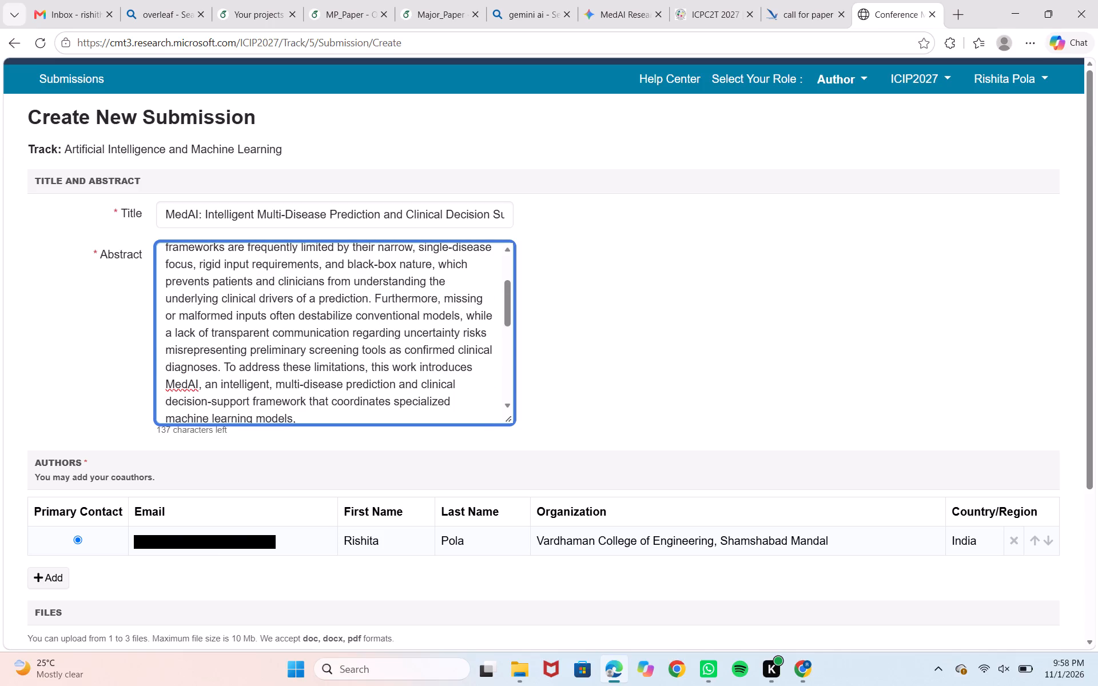
# Replace the abstract's line breaks between "machine learning models," and "with primary" and between "diabetes" and "risk stratification" with spaces.
pyautogui.scroll(-2, 192, 388)
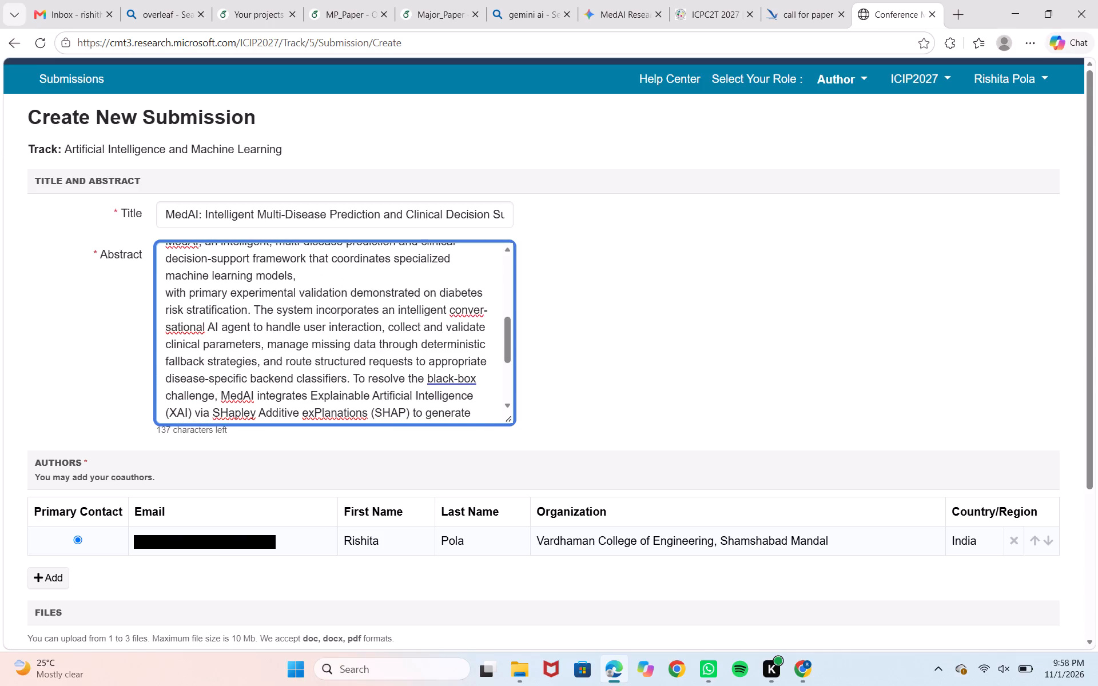
pyautogui.click(164, 296)
pyautogui.press('BackSpace')
pyautogui.press('space')
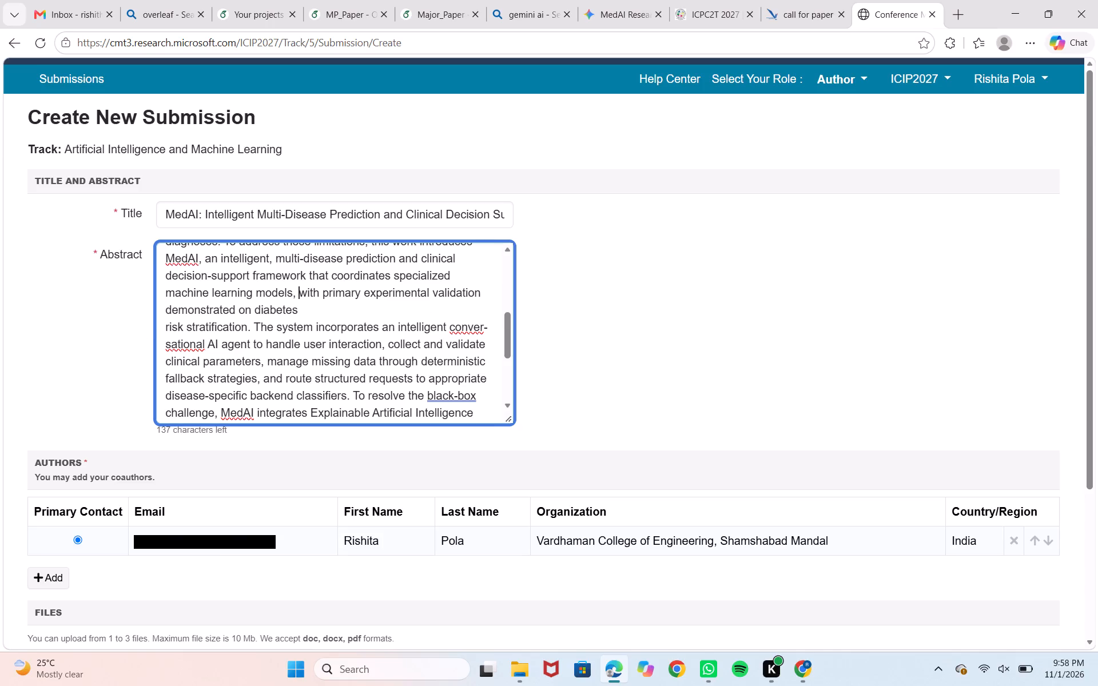
pyautogui.click(160, 323)
pyautogui.press('BackSpace')
pyautogui.press('space')
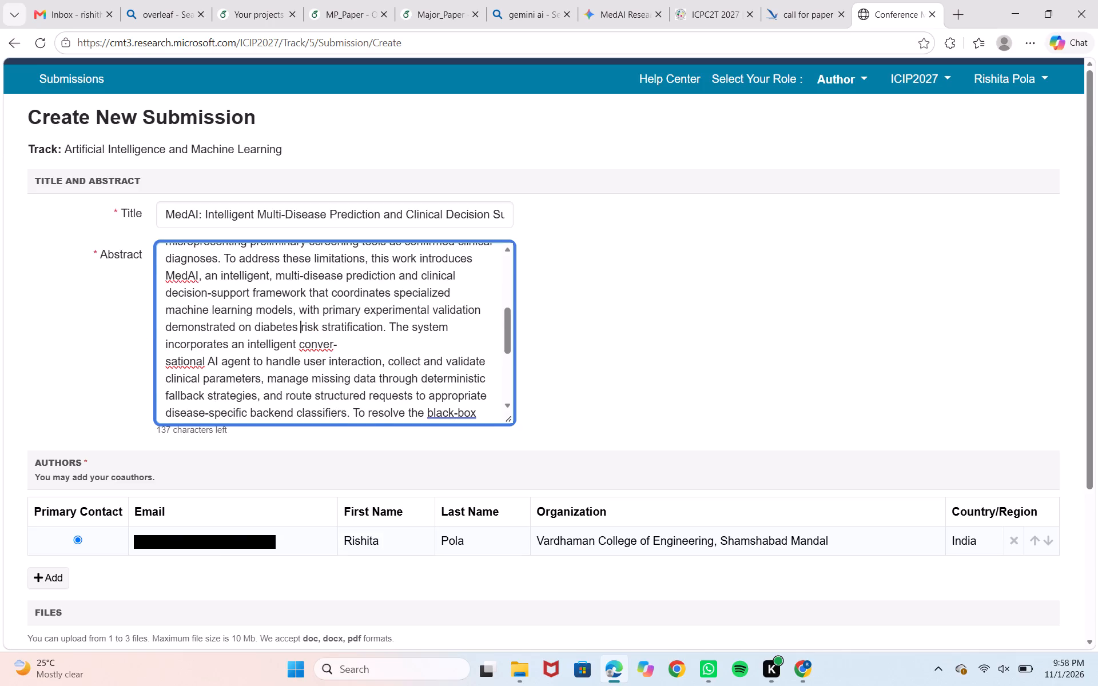
# Rejoin the hyphenated word "conversational" before "AI agent" in the abstract by removing its hyphen and line break.
pyautogui.click(166, 364)
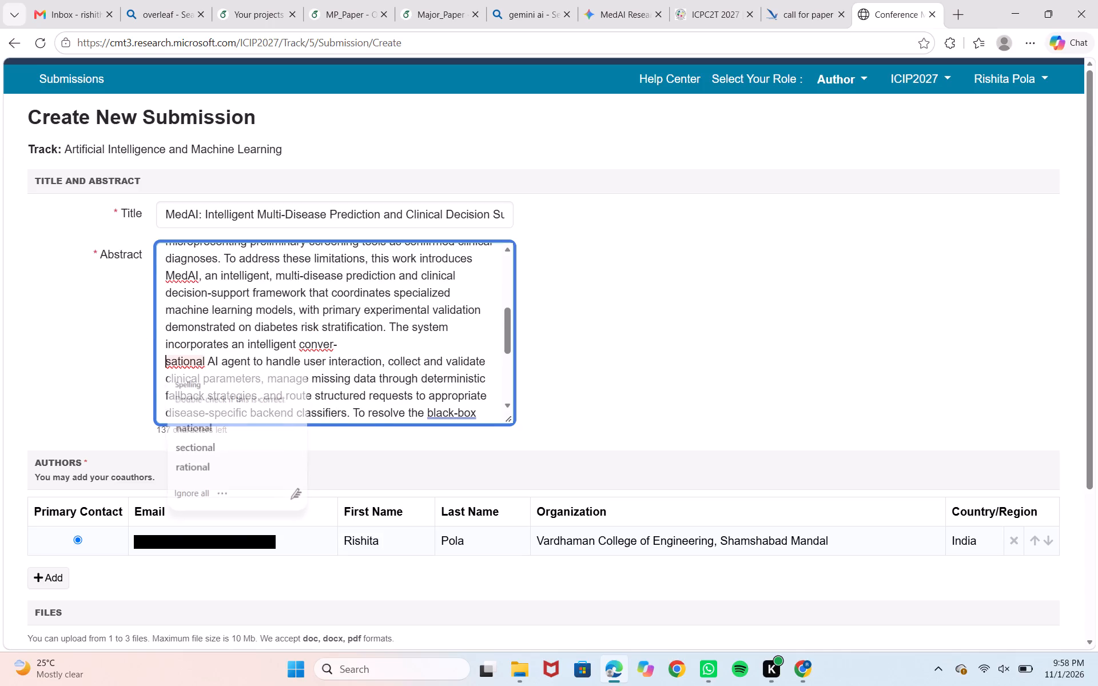
pyautogui.press('BackSpace')
pyautogui.press('BackSpace')
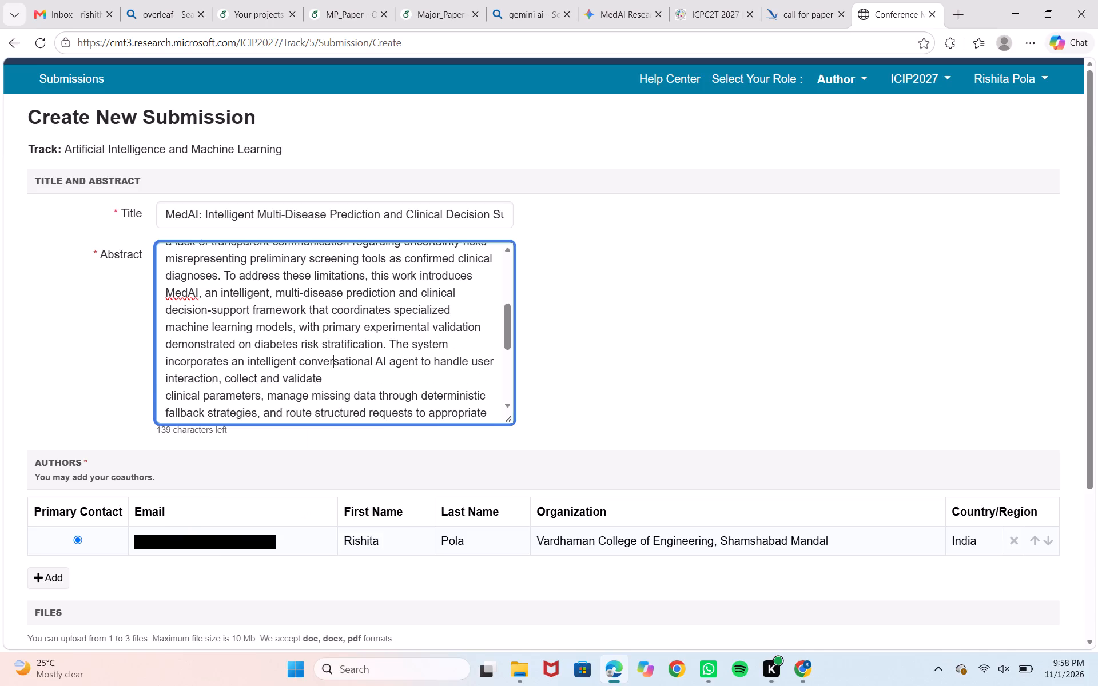
# Replace the abstract's line breaks between "validate" and "clinical parameters" and between "deterministic" and "fallback strategies" with spaces.
pyautogui.click(166, 394)
pyautogui.press('BackSpace')
pyautogui.press('space')
pyautogui.scroll(-2, 258, 354)
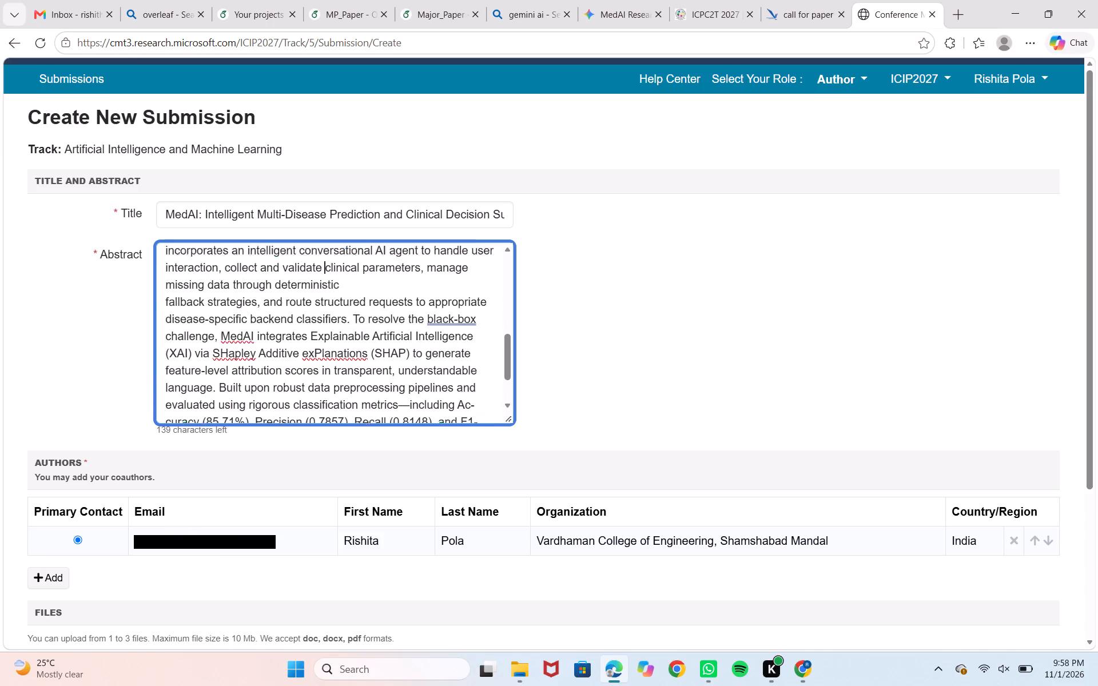
pyautogui.click(165, 292)
pyautogui.press('BackSpace')
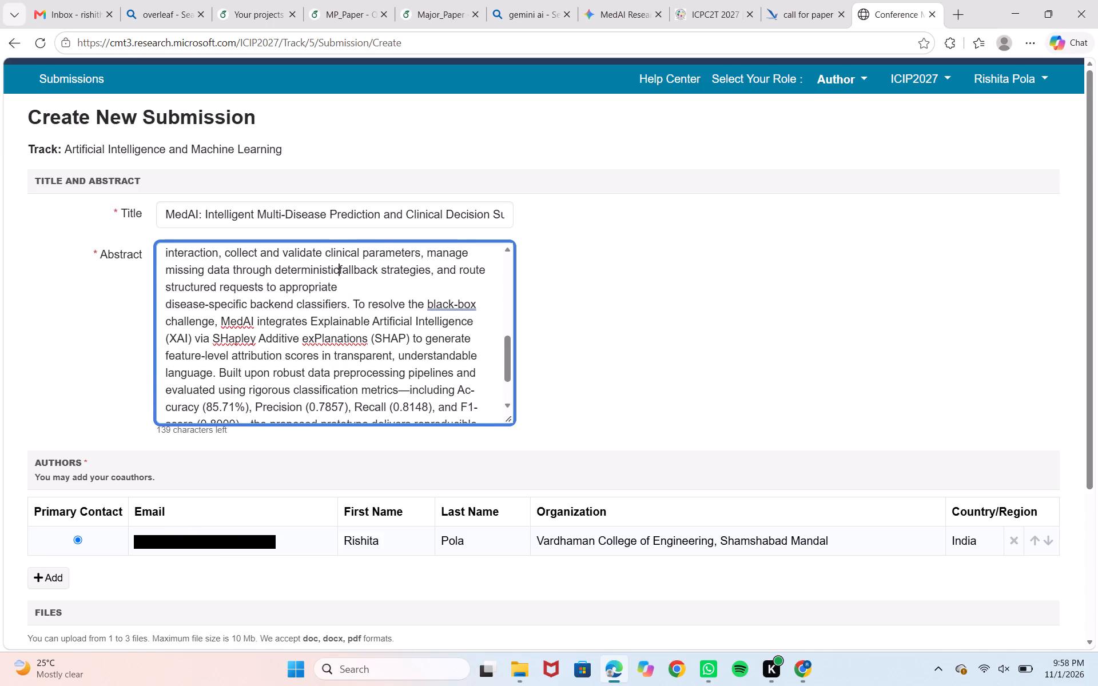
pyautogui.press('space')
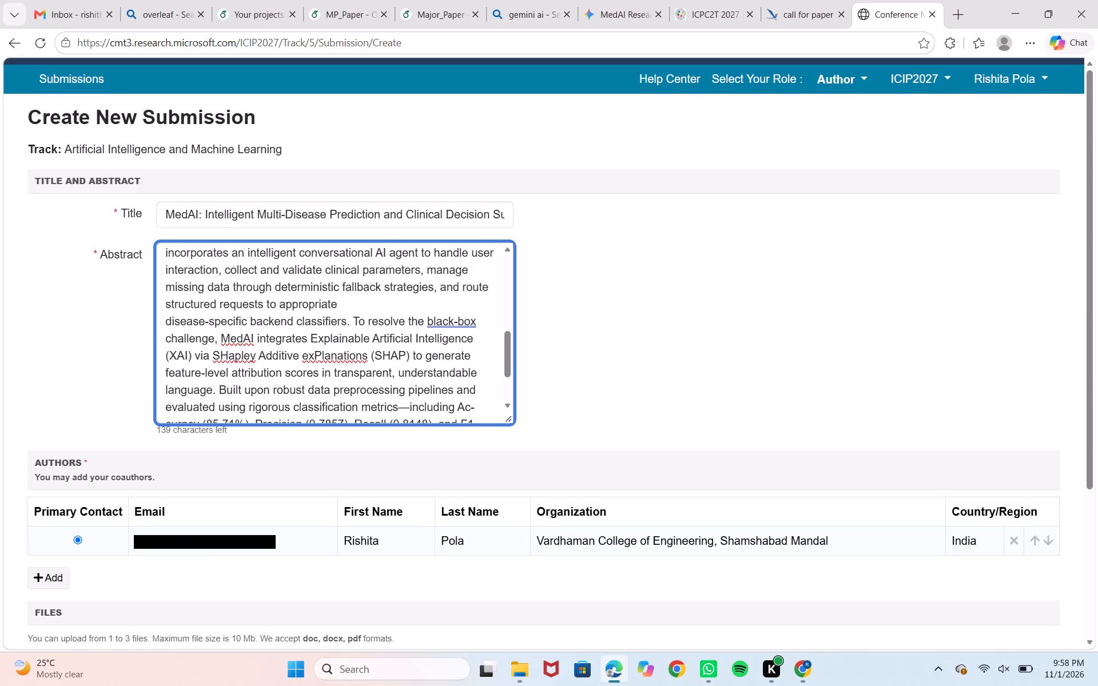
# Replace the abstract's line breaks between "appropriate" and "disease-specific" and between "black-box" and "challenge" with spaces.
pyautogui.click(168, 322)
pyautogui.press('BackSpace')
pyautogui.press('space')
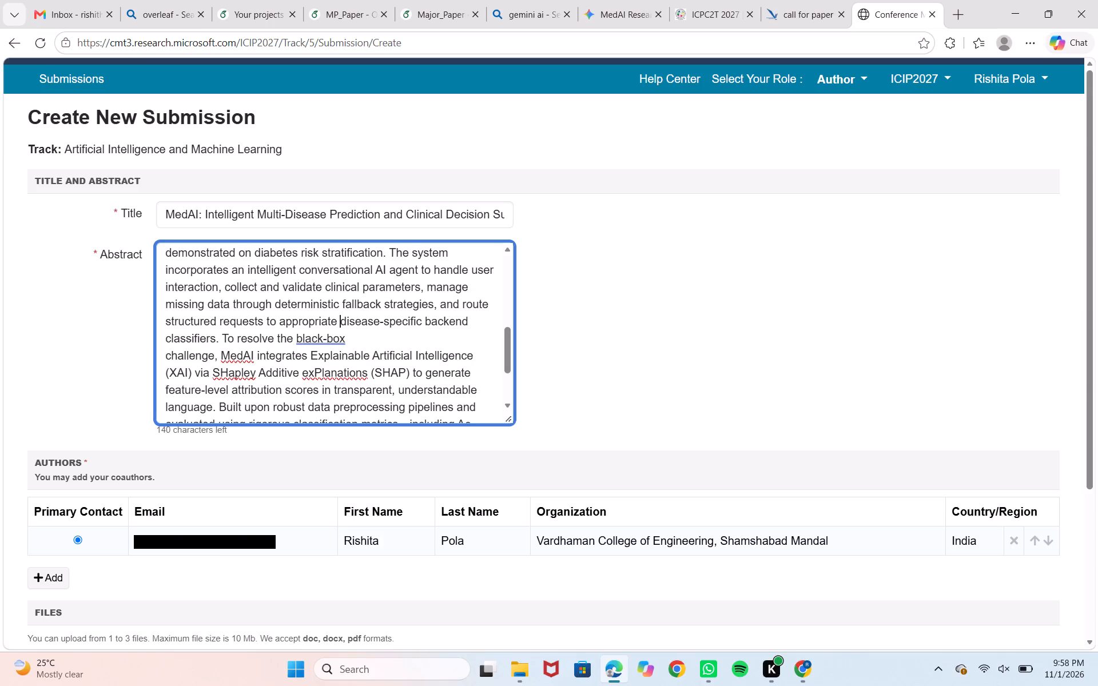
pyautogui.click(166, 356)
pyautogui.press('BackSpace')
pyautogui.press('space')
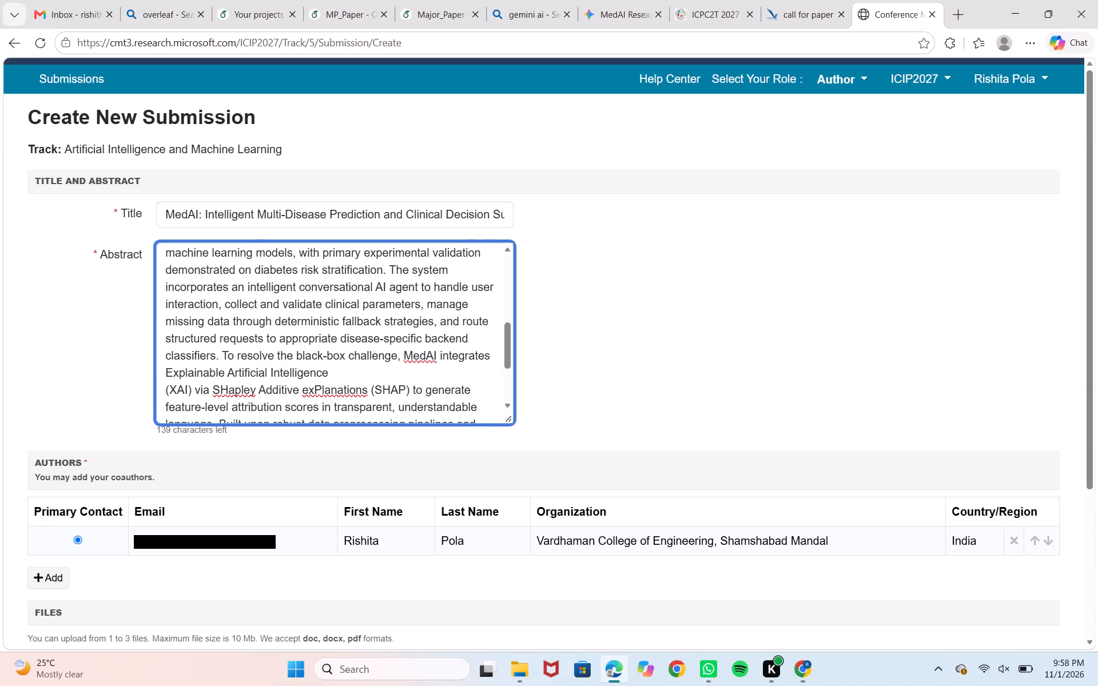
# Remove the abstract's line break before "(XAI)" and replace the one between "generate" and "feature-level" with a space.
pyautogui.click(167, 391)
pyautogui.press('BackSpace')
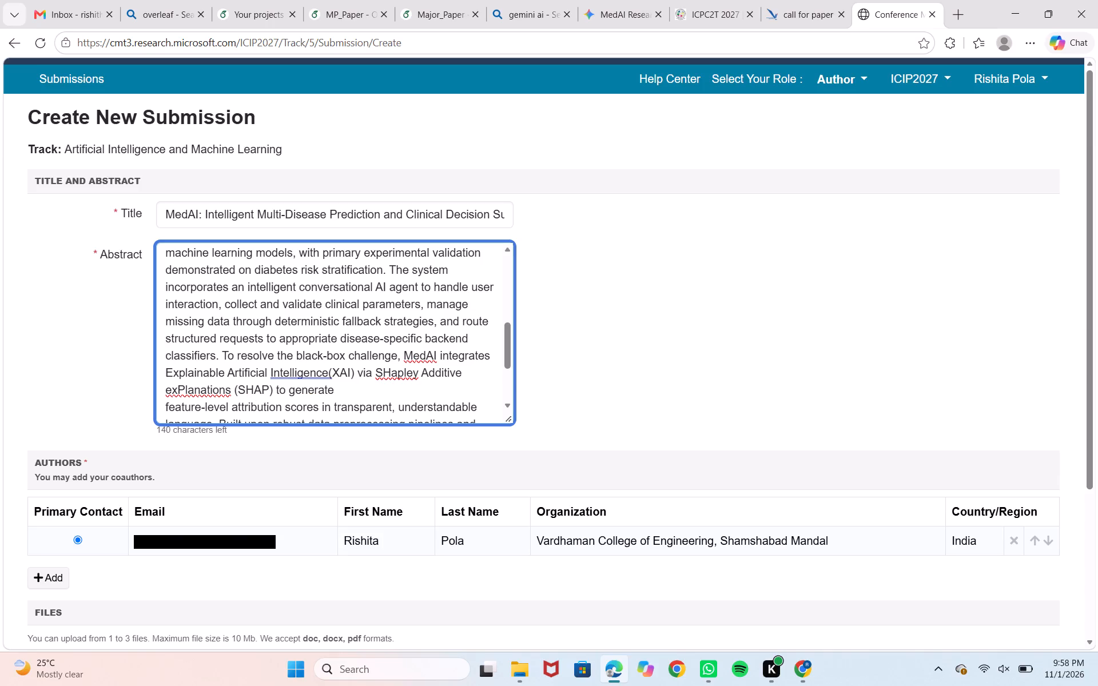
pyautogui.click(165, 404)
pyautogui.press('BackSpace')
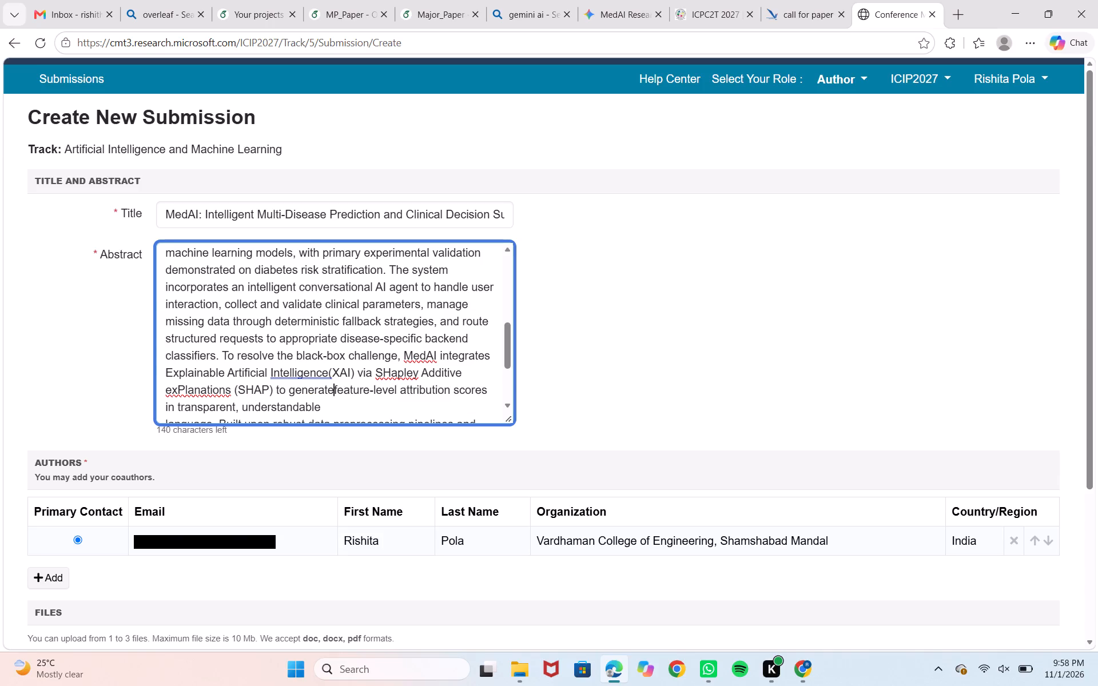
pyautogui.press('space')
# Replace the abstract's line breaks between "understandable" and "language" and between "pipelines and" and "evaluated" with spaces.
pyautogui.scroll(-2, 234, 361)
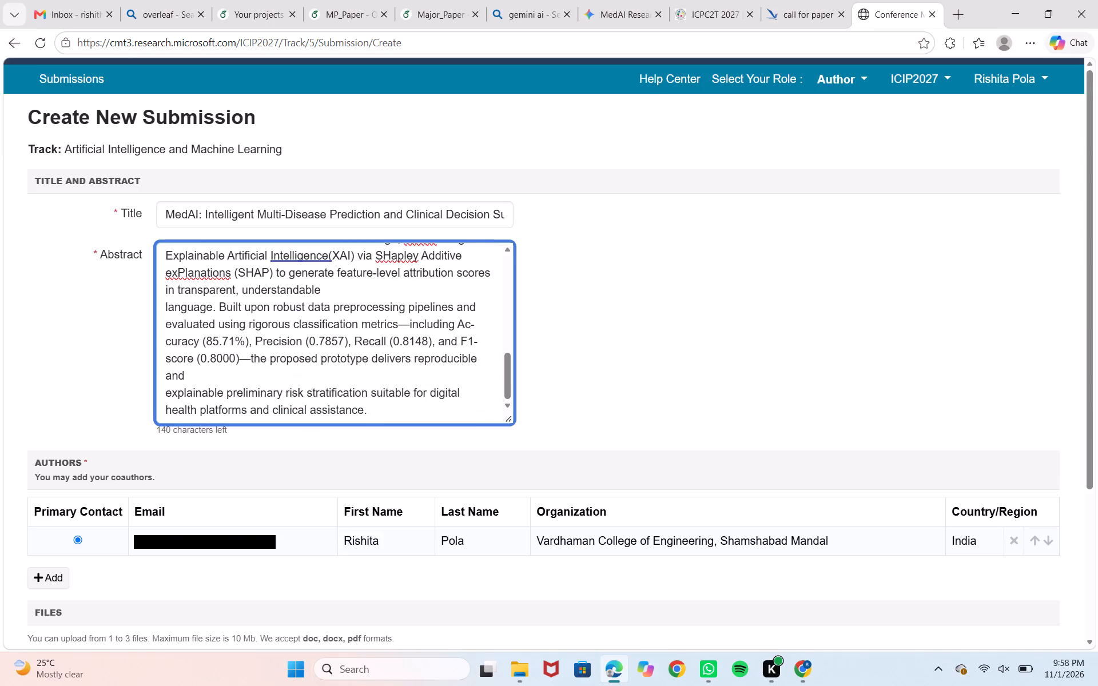
pyautogui.click(161, 312)
pyautogui.press('BackSpace')
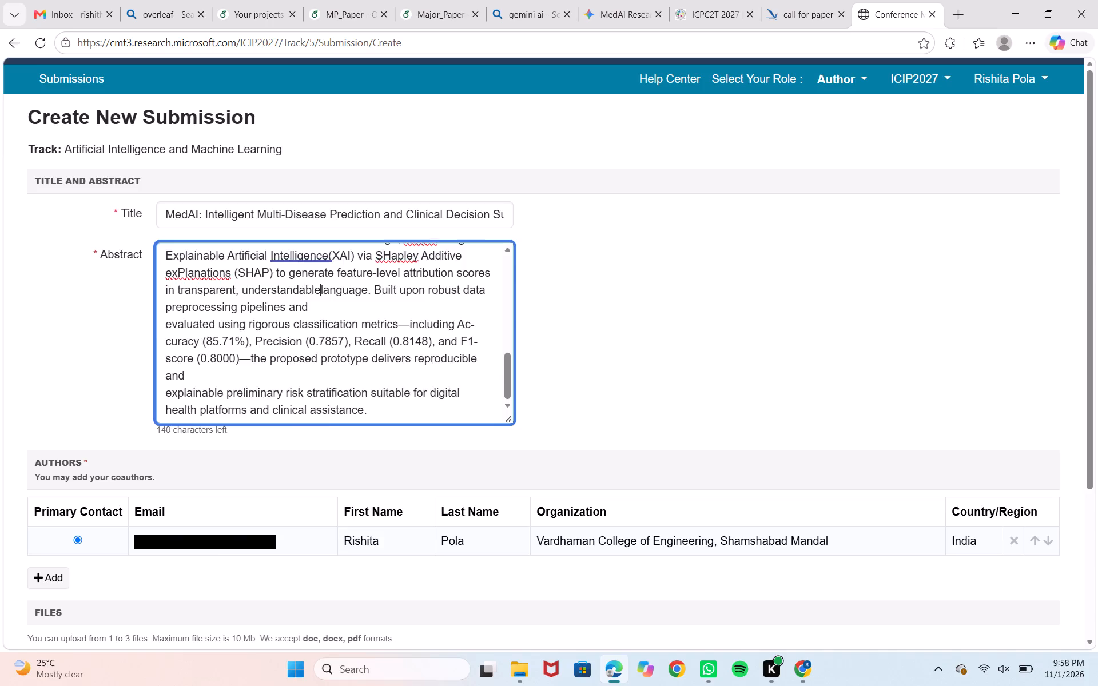
pyautogui.press('space')
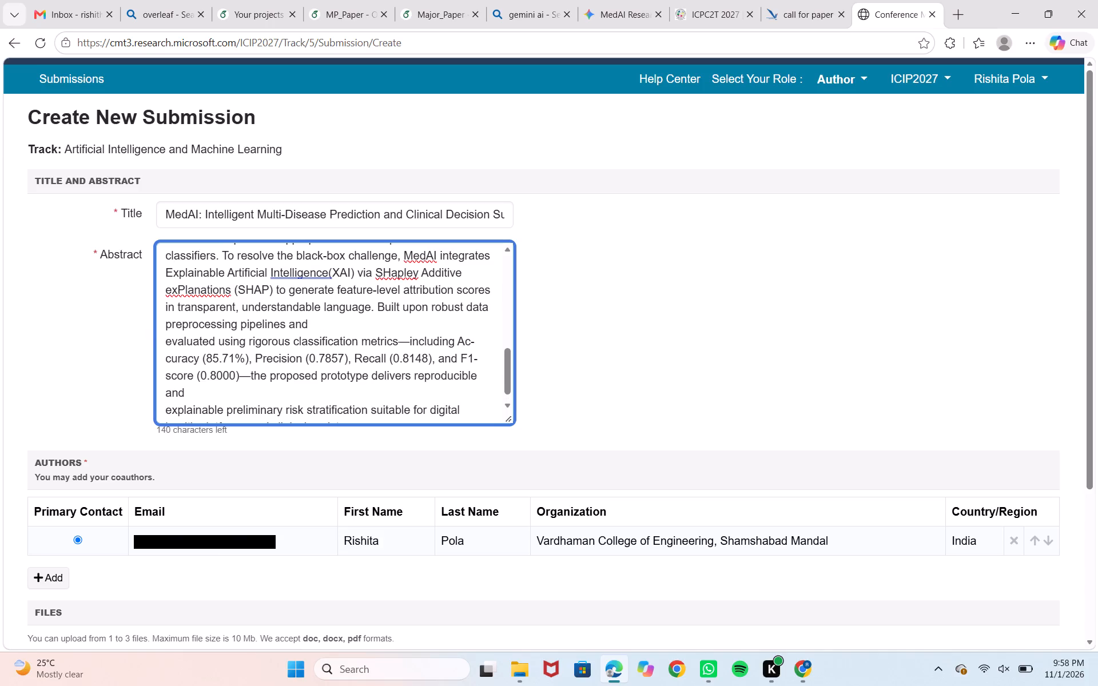
pyautogui.click(164, 344)
pyautogui.press('BackSpace')
pyautogui.press('space')
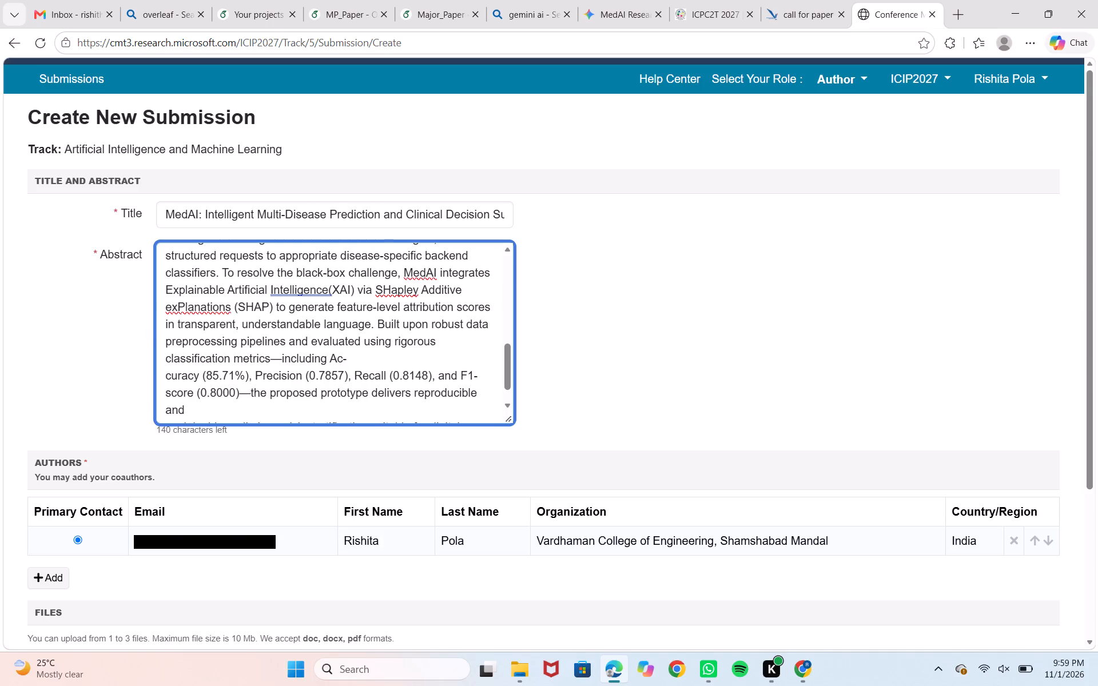
# Rejoin "Accuracy" in the abstract without its hyphen and line break, and remove the line break inside "F1-score", keeping that hyphen.
pyautogui.click(166, 375)
pyautogui.press('BackSpace')
pyautogui.press('BackSpace')
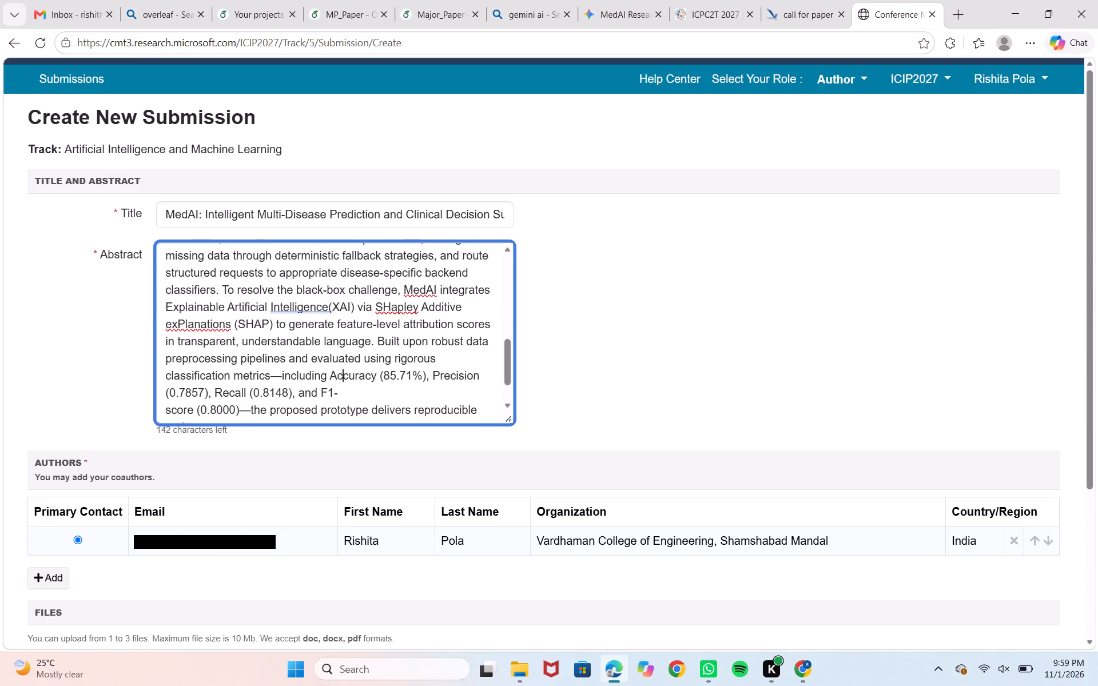
pyautogui.click(166, 412)
pyautogui.press('BackSpace')
# Replace the abstract's line breaks between "reproducible and" and "explainable" and between "digital" and "health platforms" with spaces.
pyautogui.scroll(-1, 228, 364)
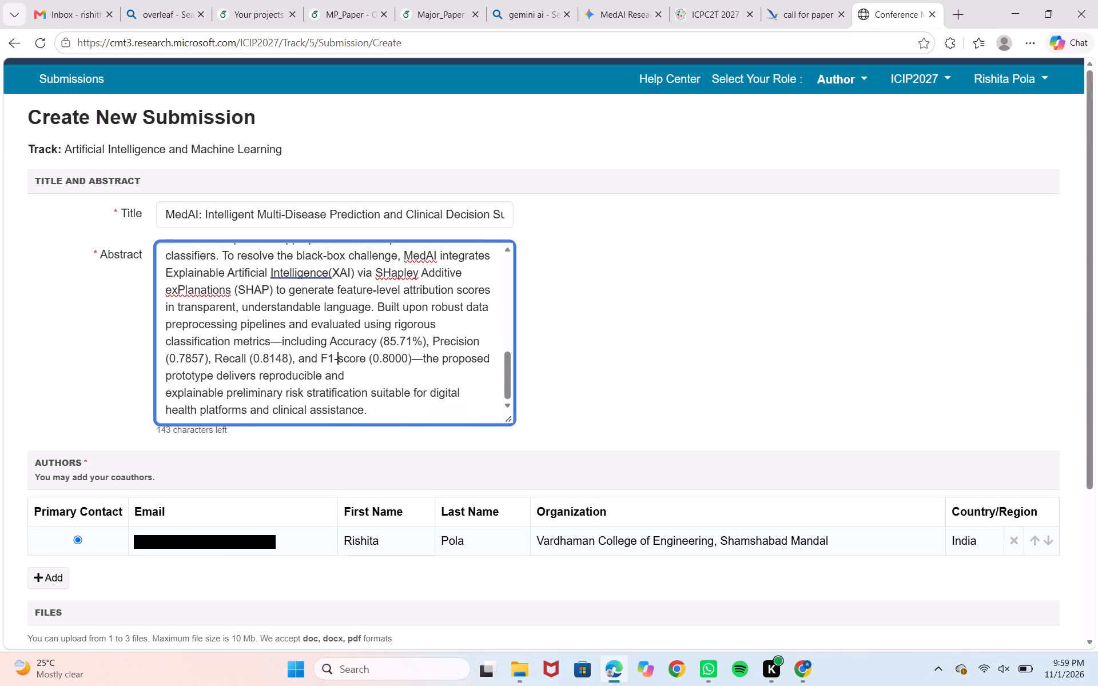
pyautogui.click(164, 397)
pyautogui.press('BackSpace')
pyautogui.press('space')
pyautogui.scroll(-1, 221, 374)
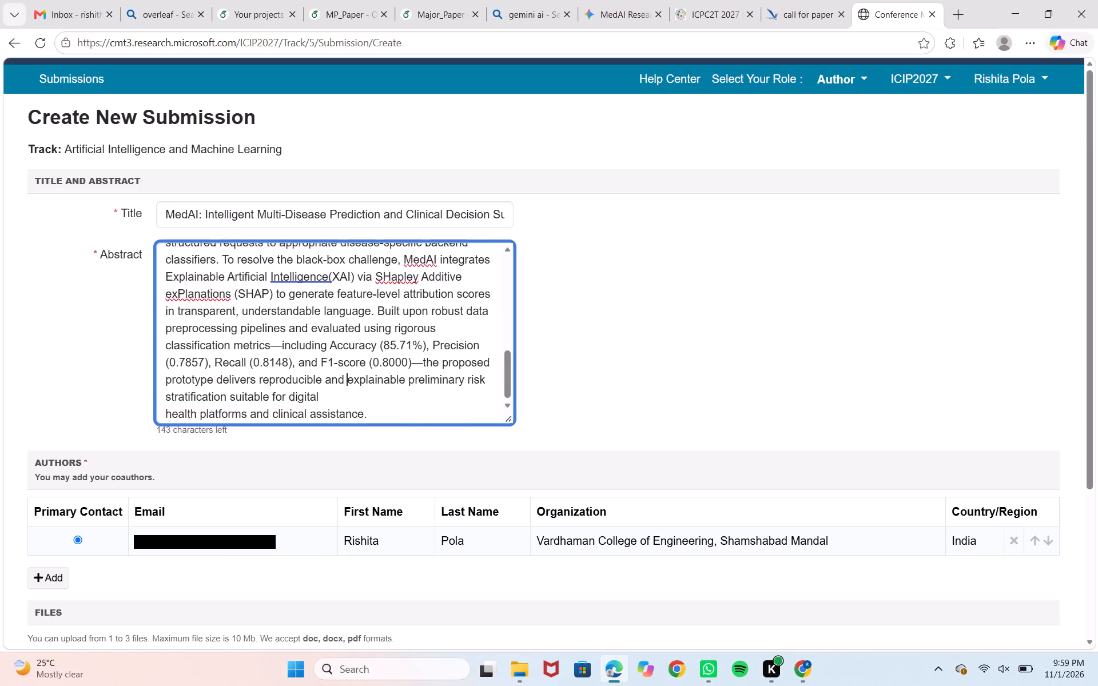
pyautogui.click(166, 409)
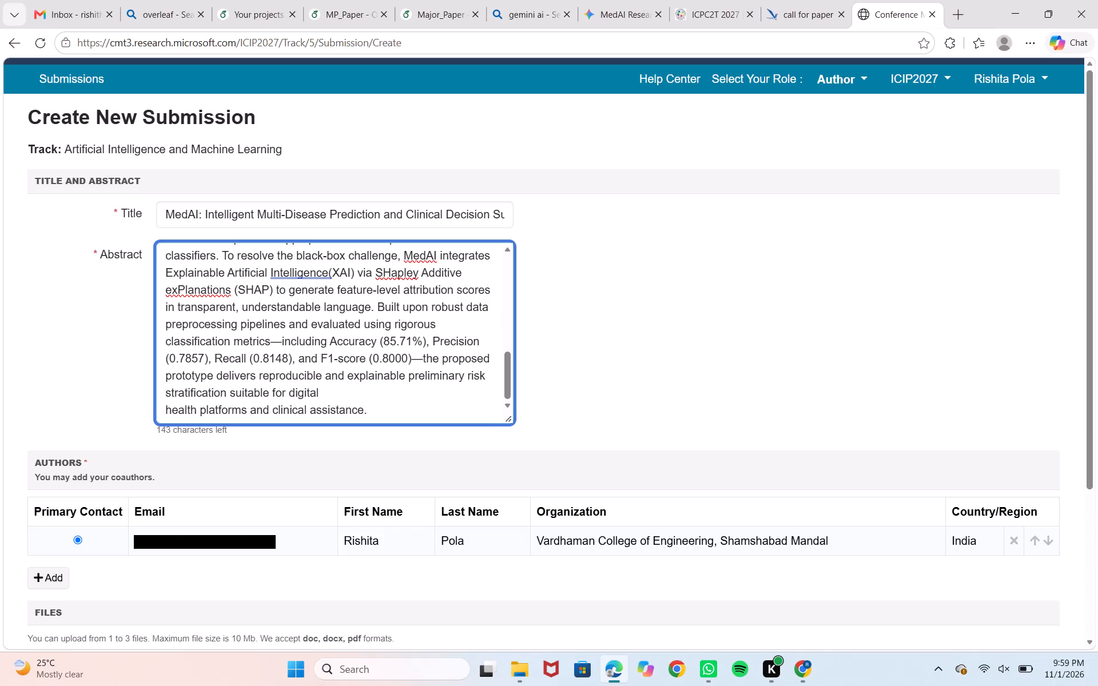
pyautogui.press('BackSpace')
pyautogui.press('space')
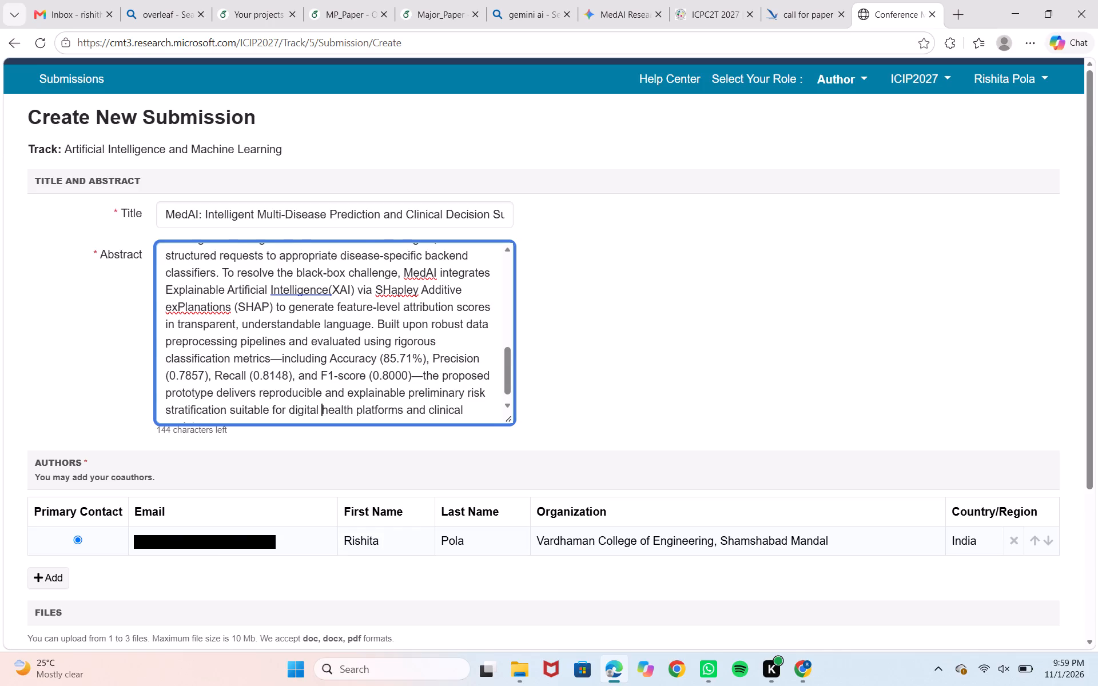
# Upload the Major_Paper PDF from the Downloads folder as the submission file.
pyautogui.scroll(-1, 202, 382)
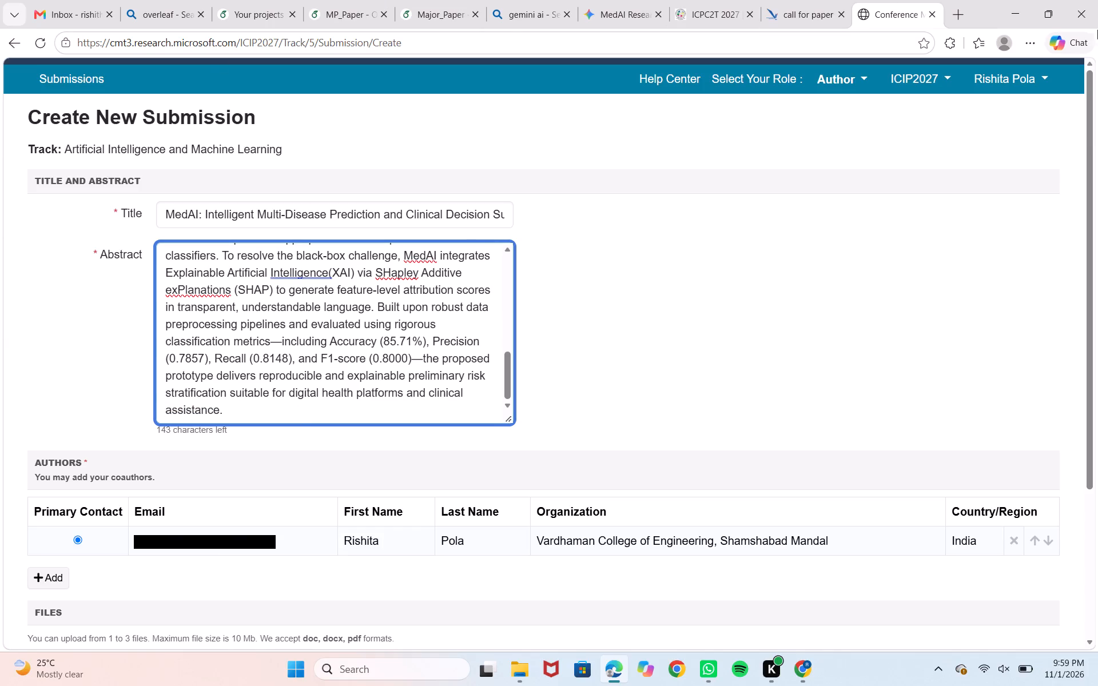
pyautogui.scroll(-4, 766, 256)
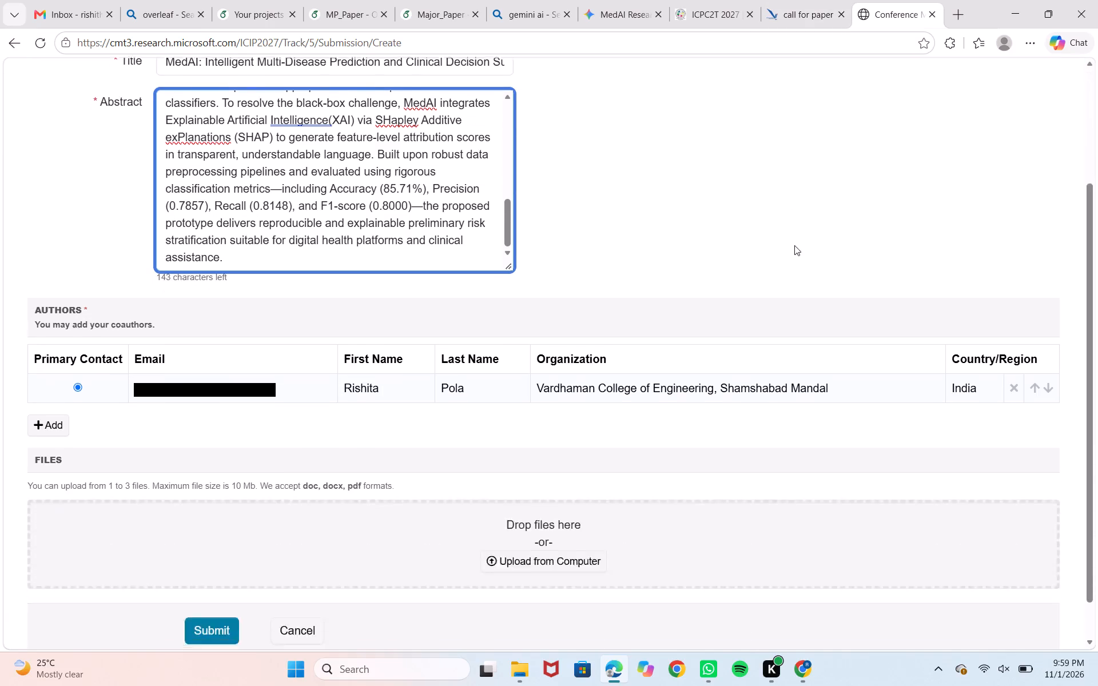
pyautogui.scroll(-3, 943, 170)
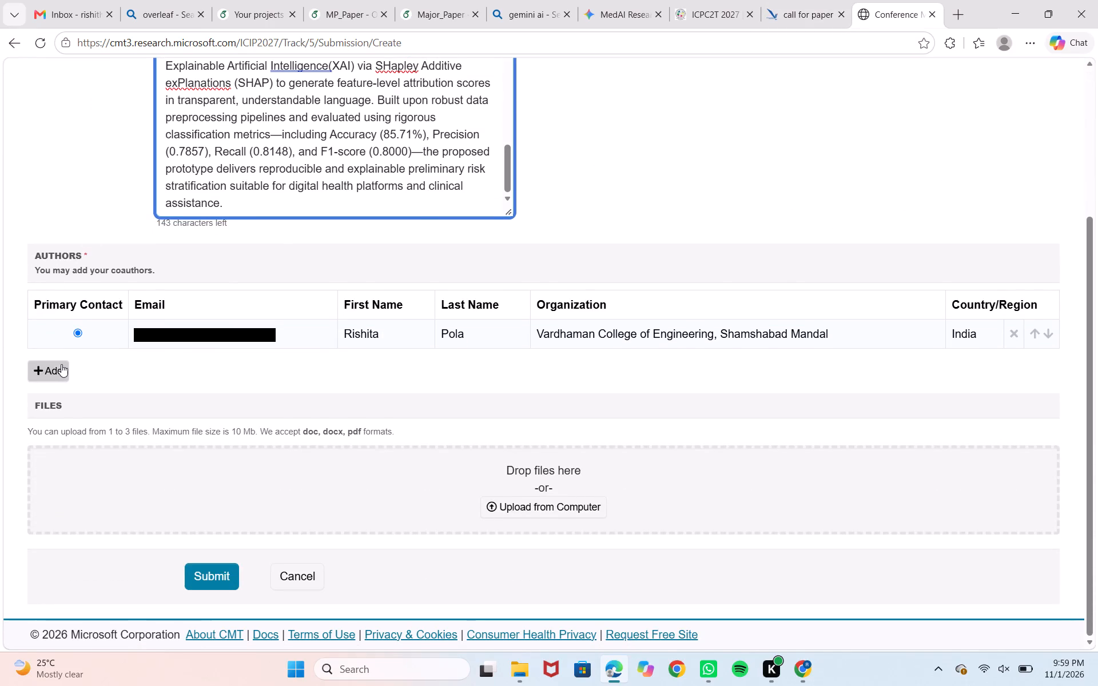
pyautogui.click(558, 509)
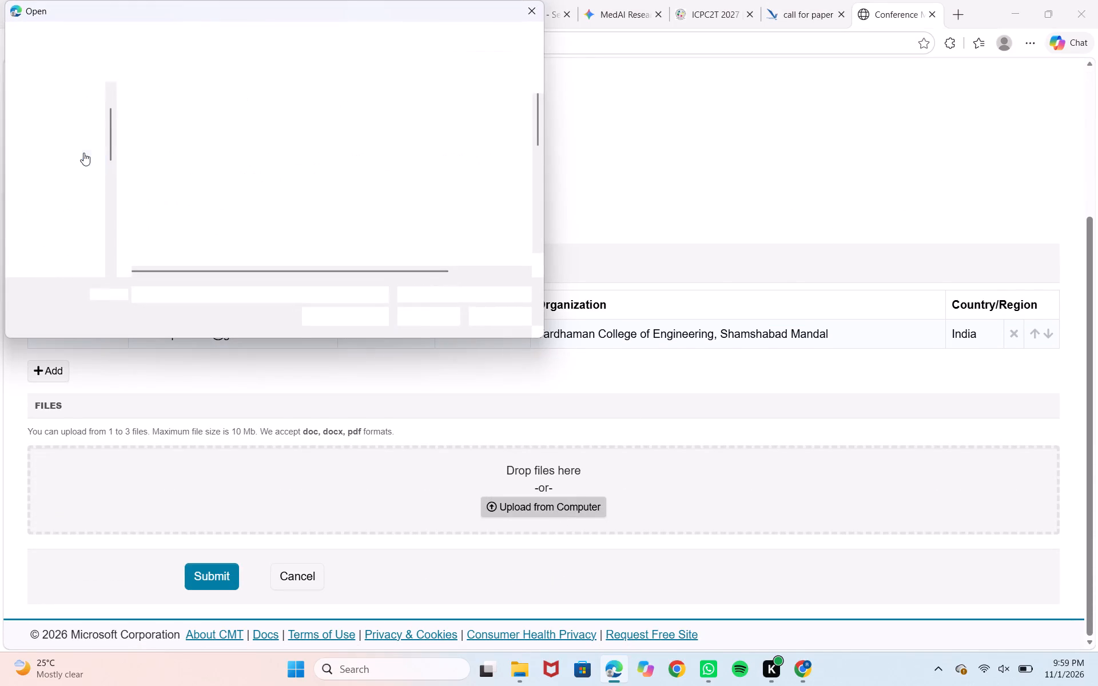
pyautogui.click(66, 163)
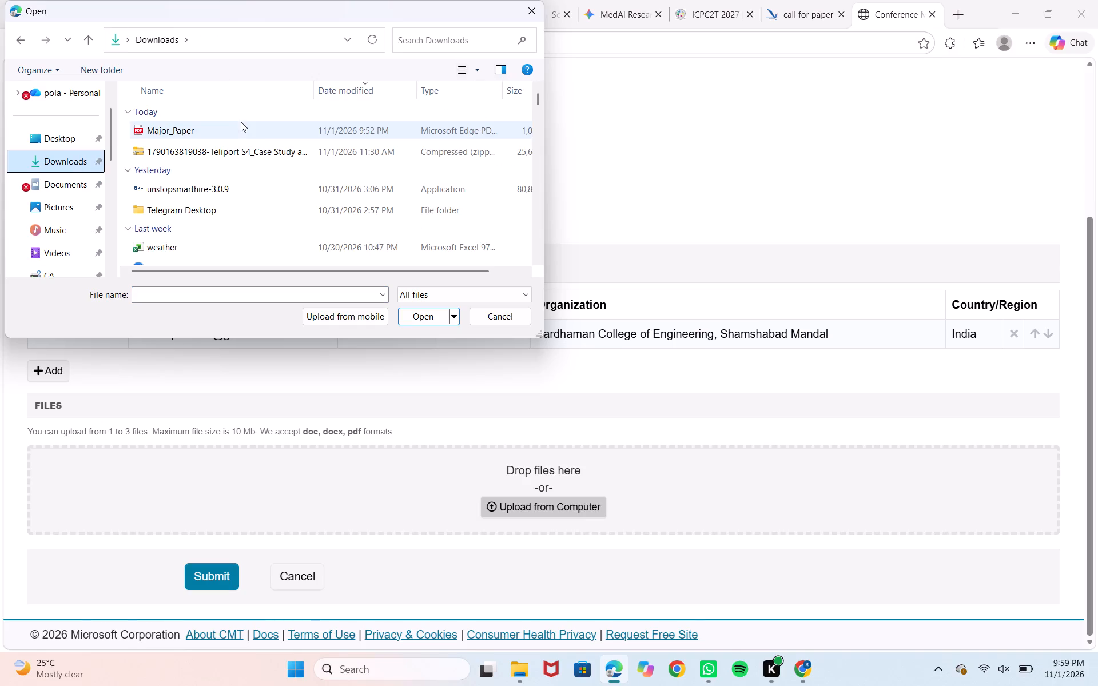
pyautogui.click(245, 124)
pyautogui.click(438, 314)
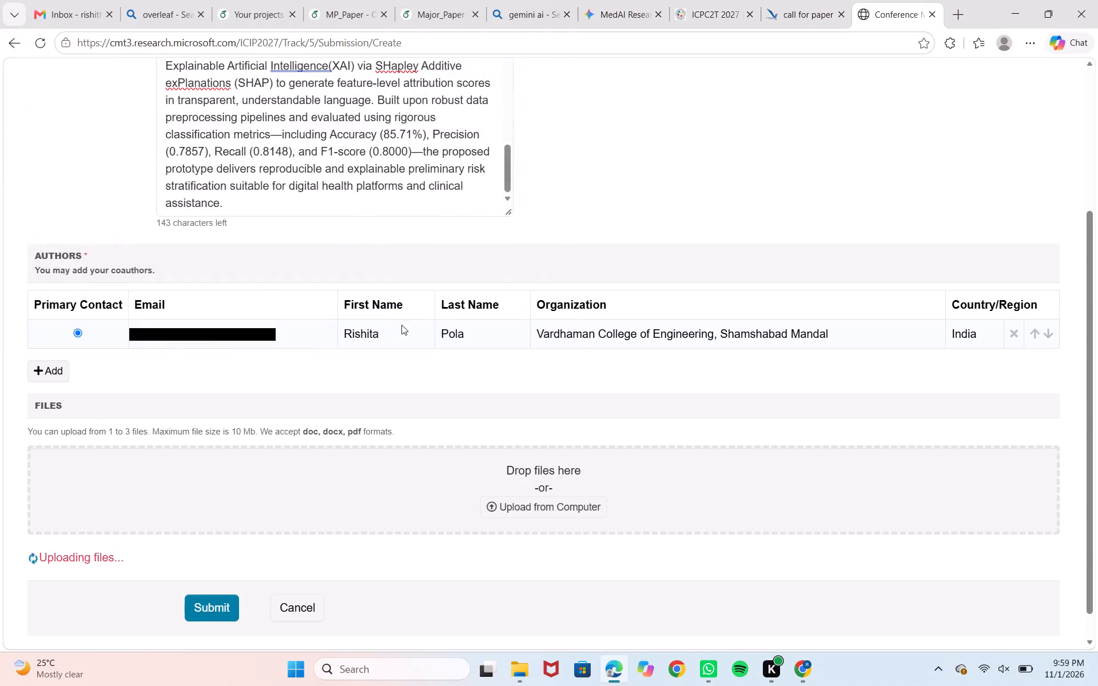
# Start a new coauthor entry and set its country/region to India.
pyautogui.click(35, 369)
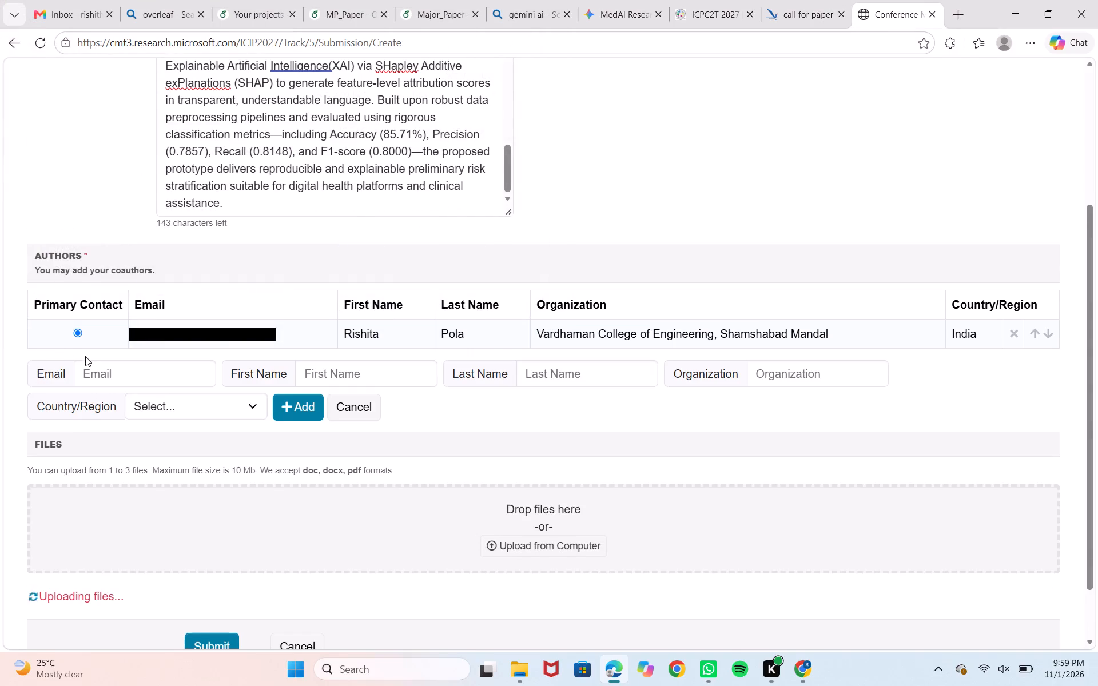
pyautogui.click(111, 376)
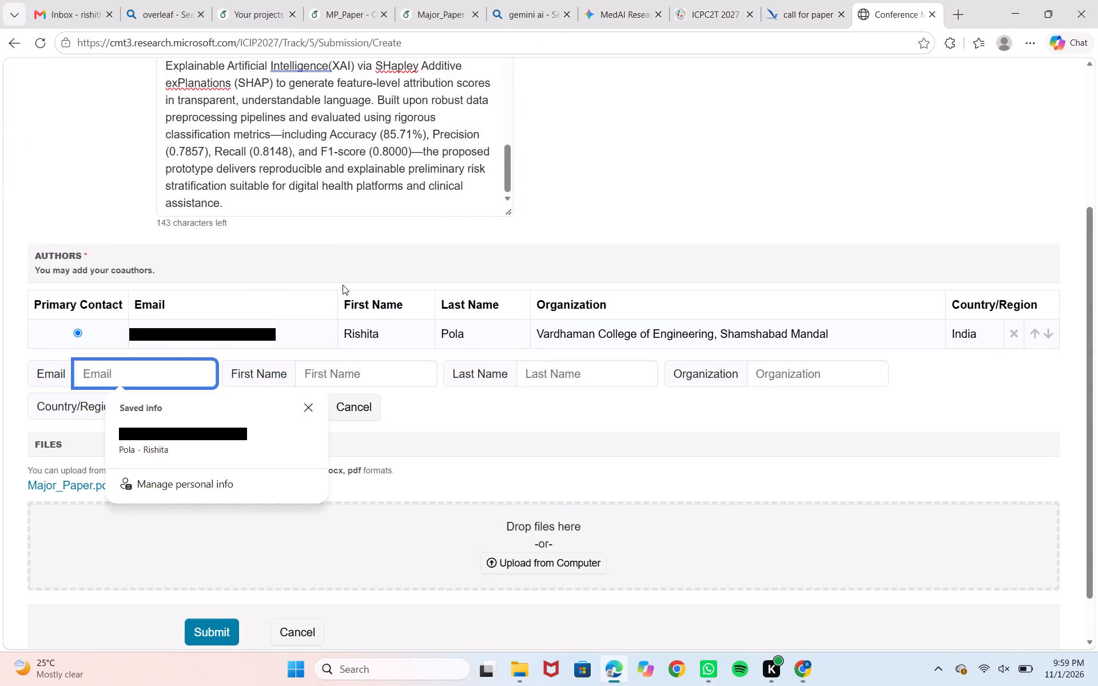
pyautogui.click(307, 406)
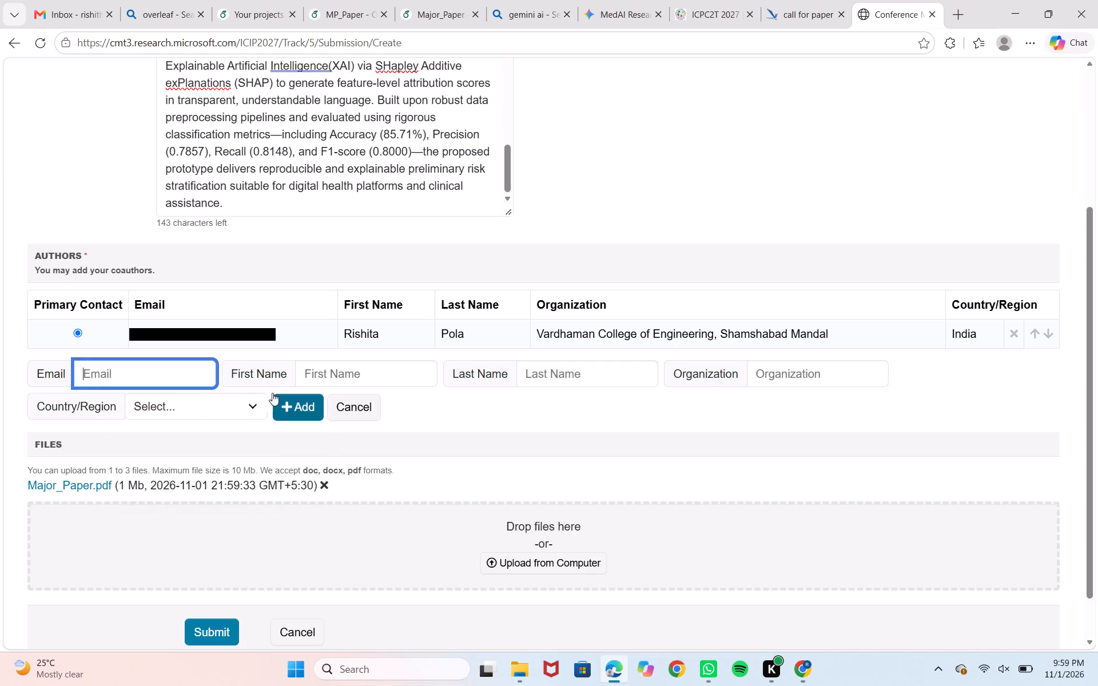
pyautogui.click(218, 410)
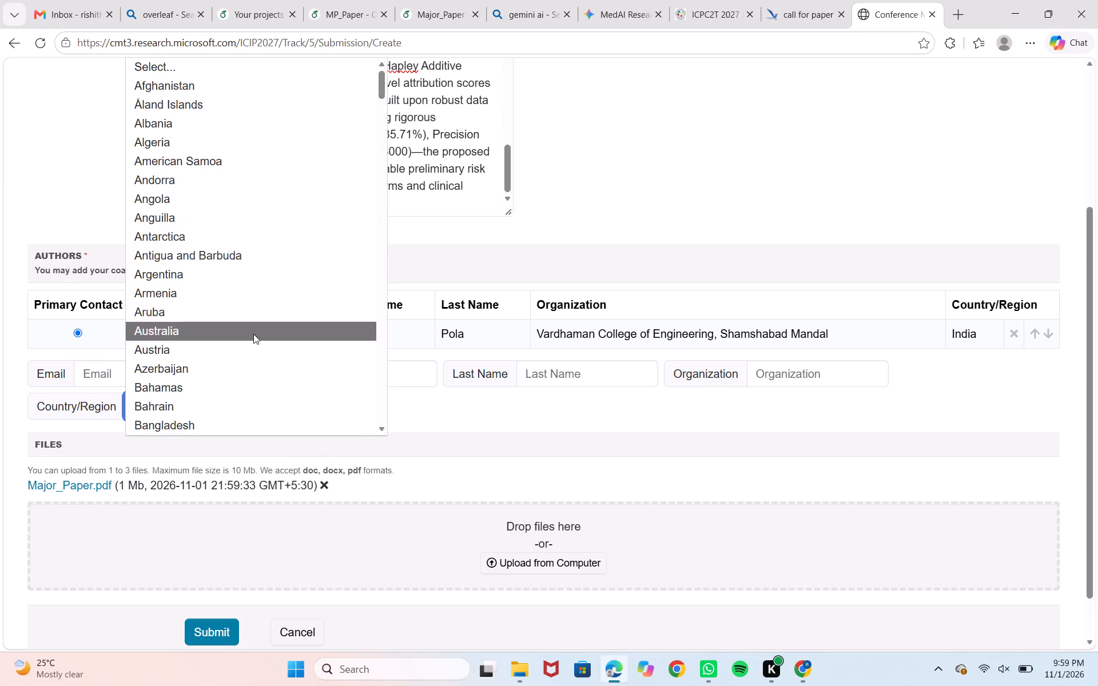
pyautogui.scroll(-10, 253, 334)
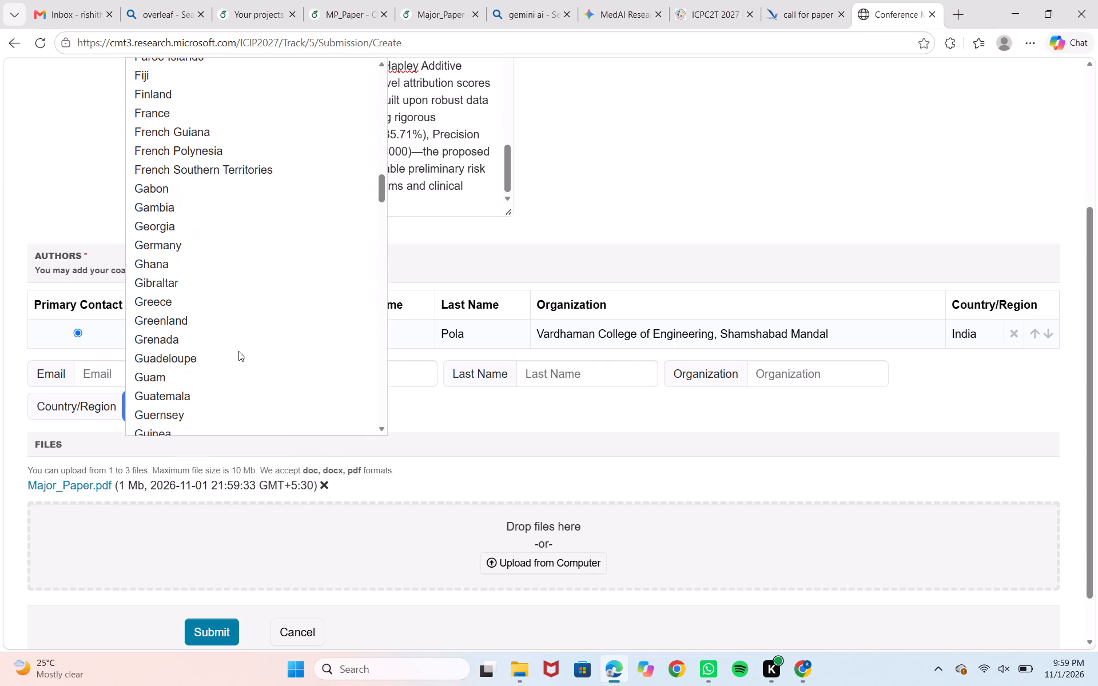
pyautogui.scroll(-6, 238, 351)
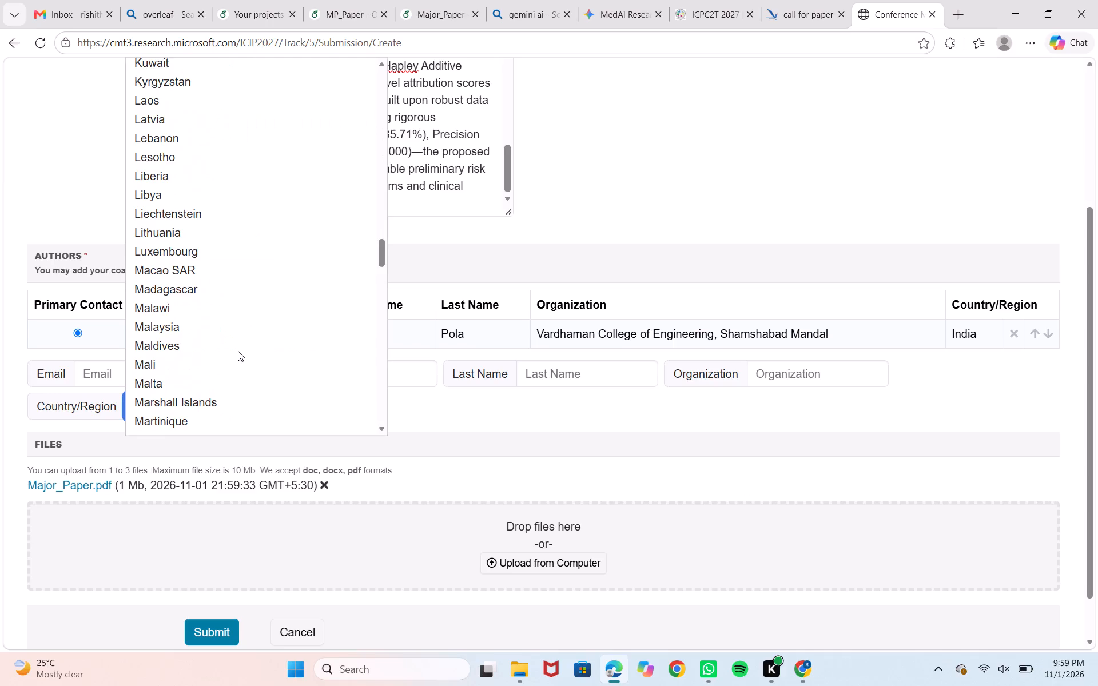
pyautogui.scroll(3, 238, 351)
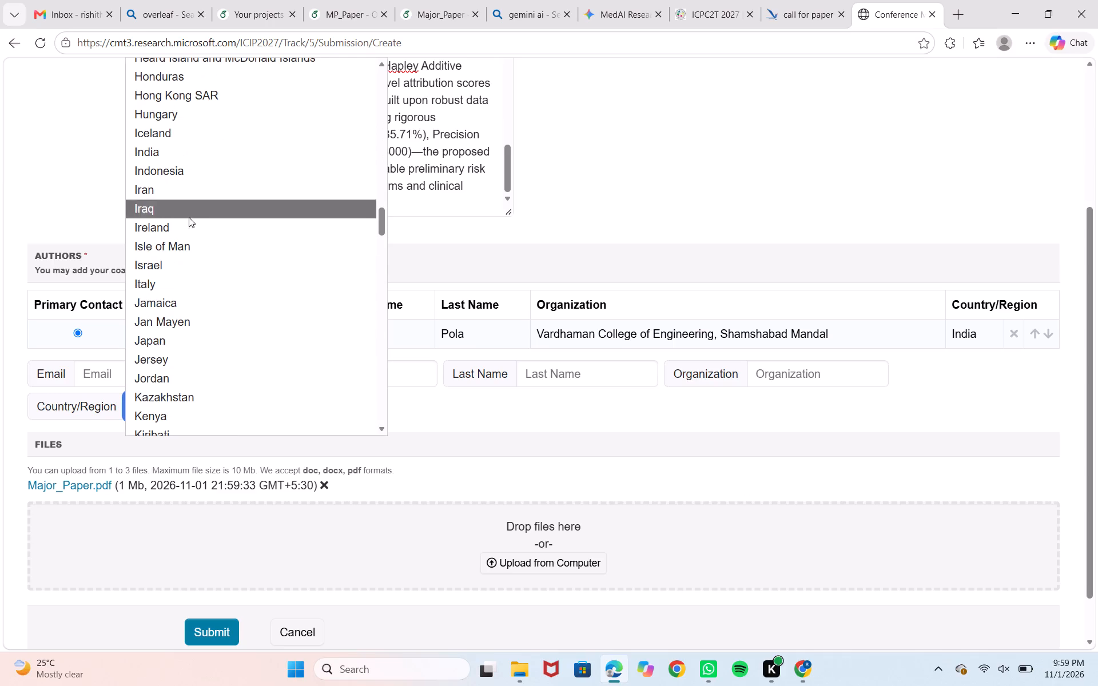
pyautogui.click(198, 153)
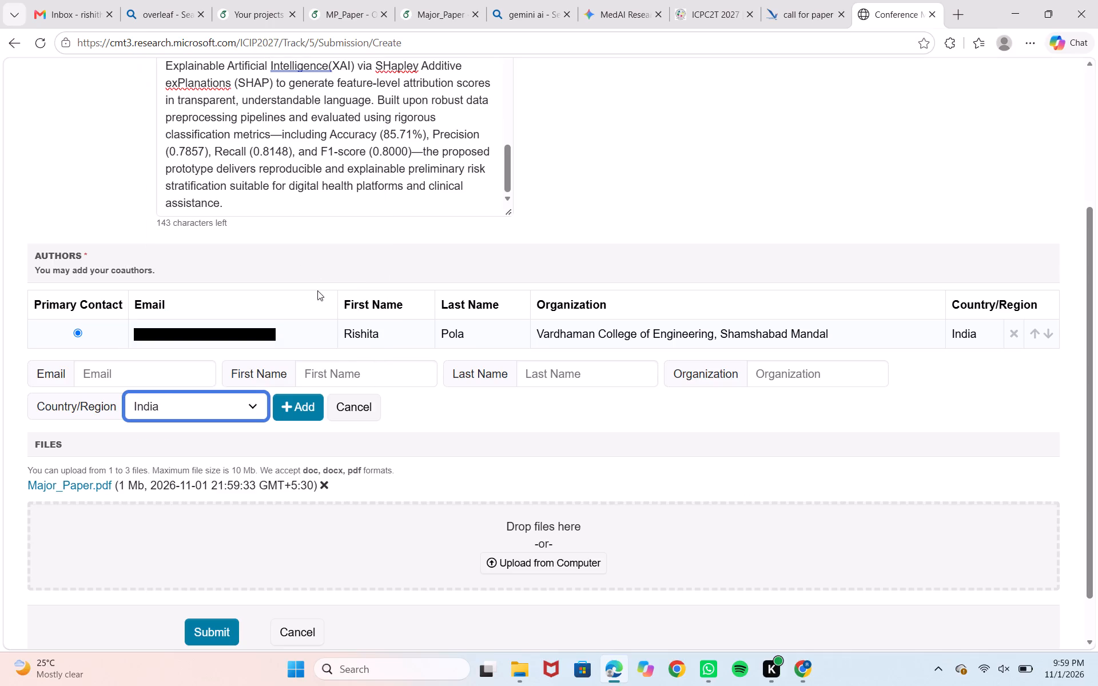
# Check the author order in the Overleaf paper, and fill the coauthor entry with the second author's saved first name, last name and organization.
pyautogui.click(351, 375)
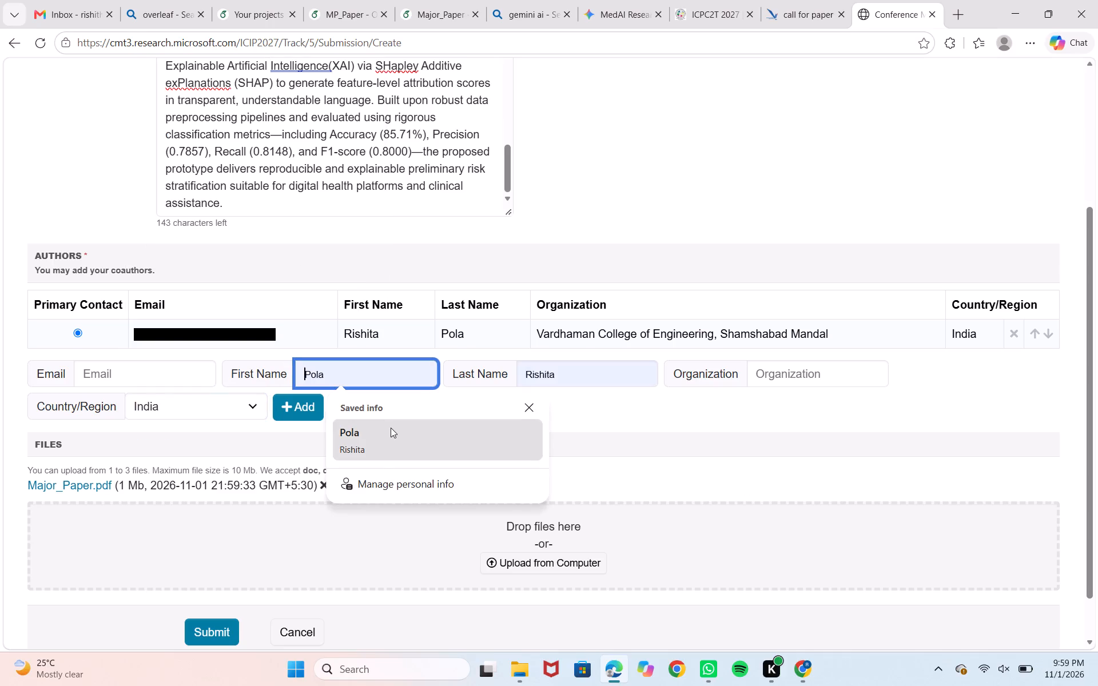
pyautogui.click(186, 372)
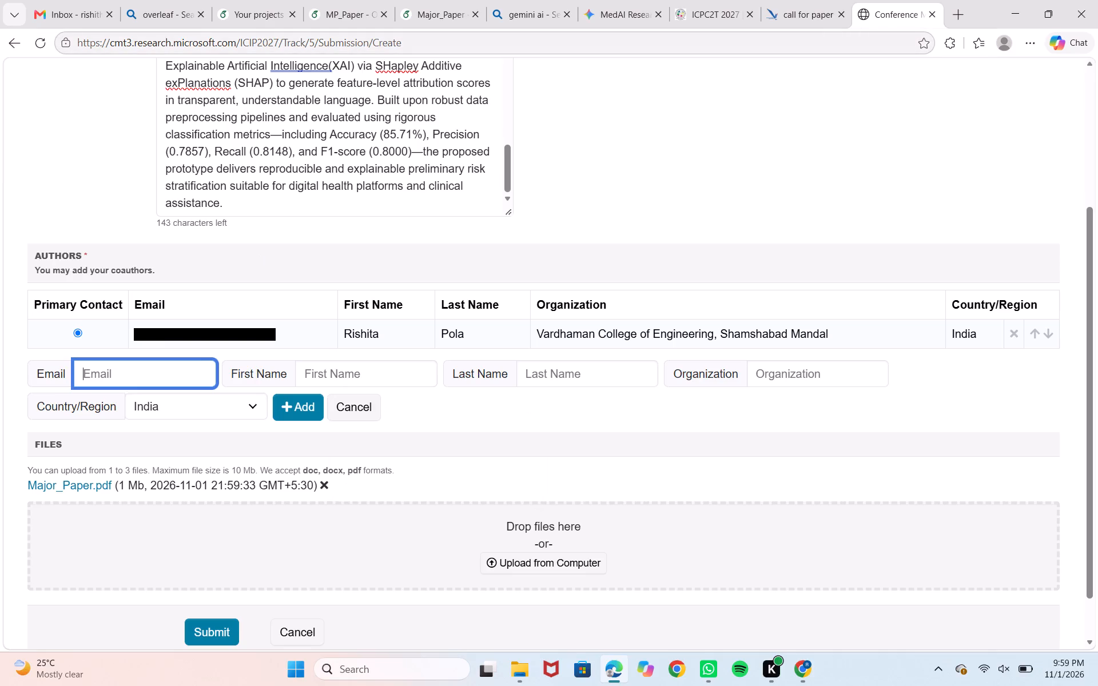
pyautogui.click(432, 11)
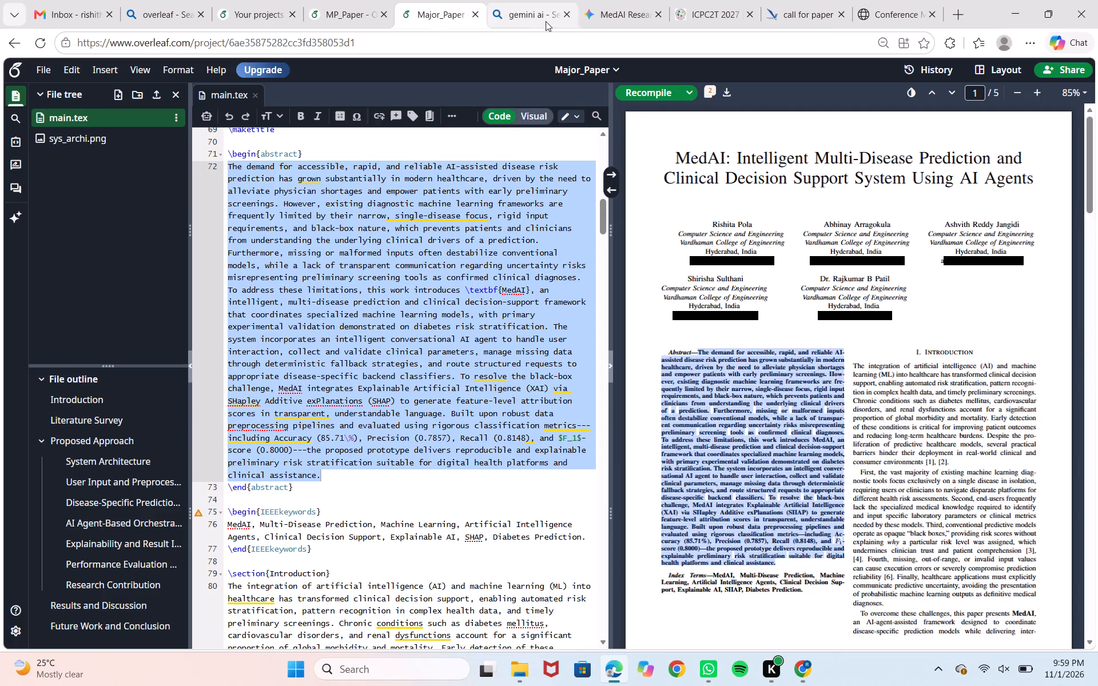
pyautogui.click(879, 11)
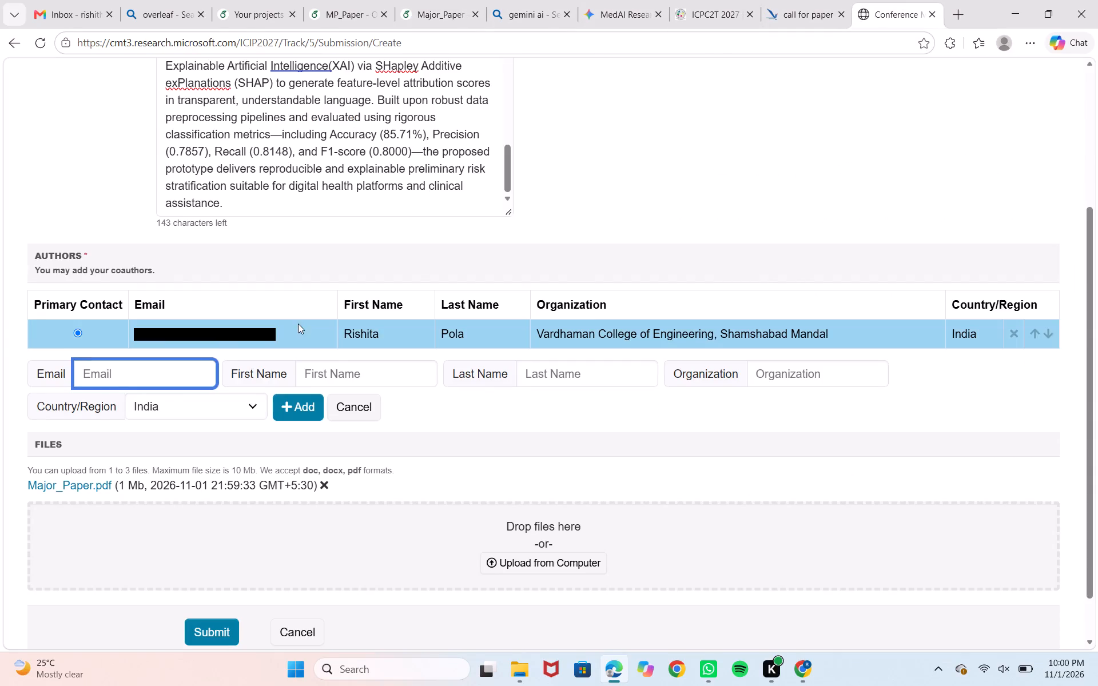
pyautogui.click(363, 367)
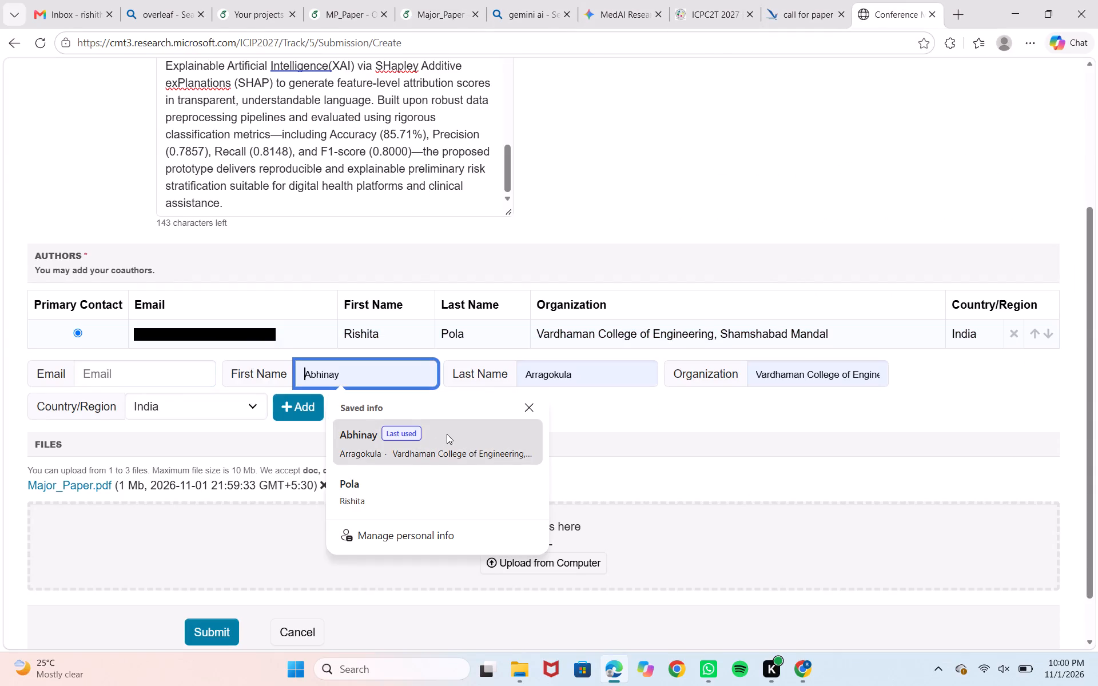
pyautogui.click(448, 434)
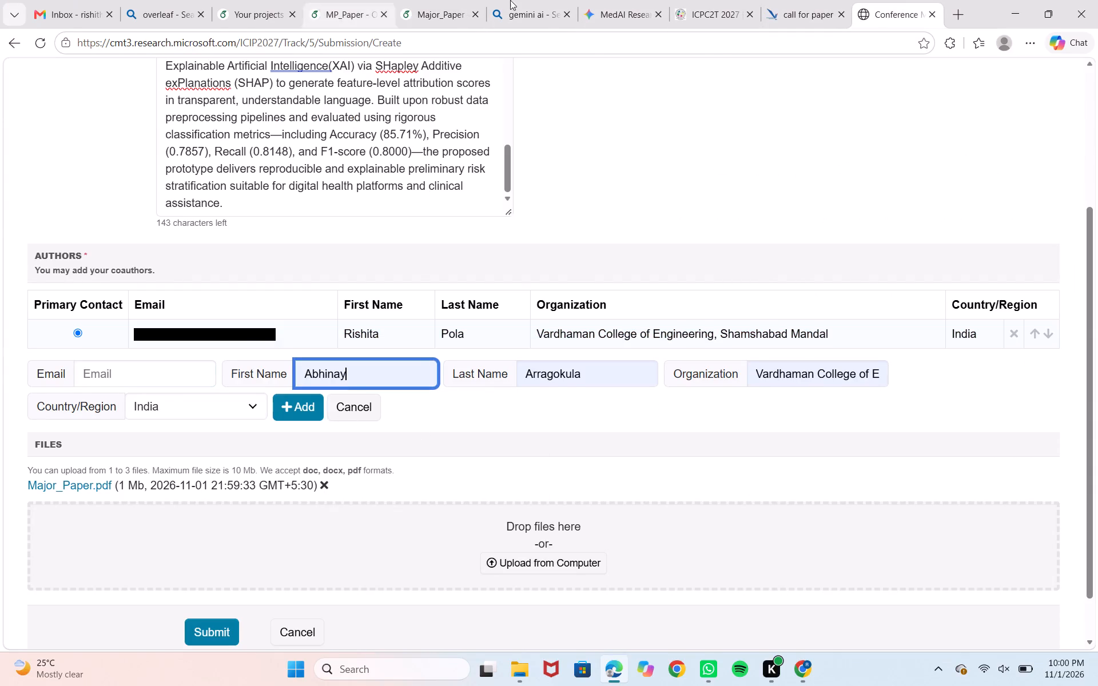
# Enter the second author's e-mail address in the coauthor entry, consulting the Major_Paper project in Overleaf for it.
pyautogui.click(194, 370)
pyautogui.write('abhi')
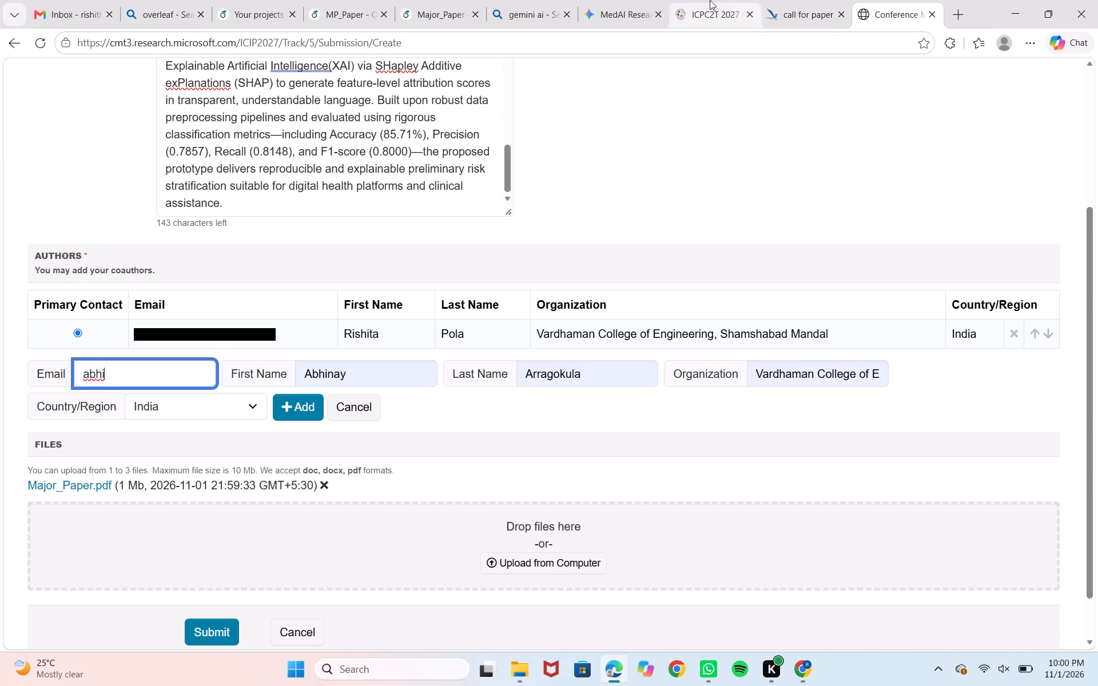
pyautogui.click(438, 15)
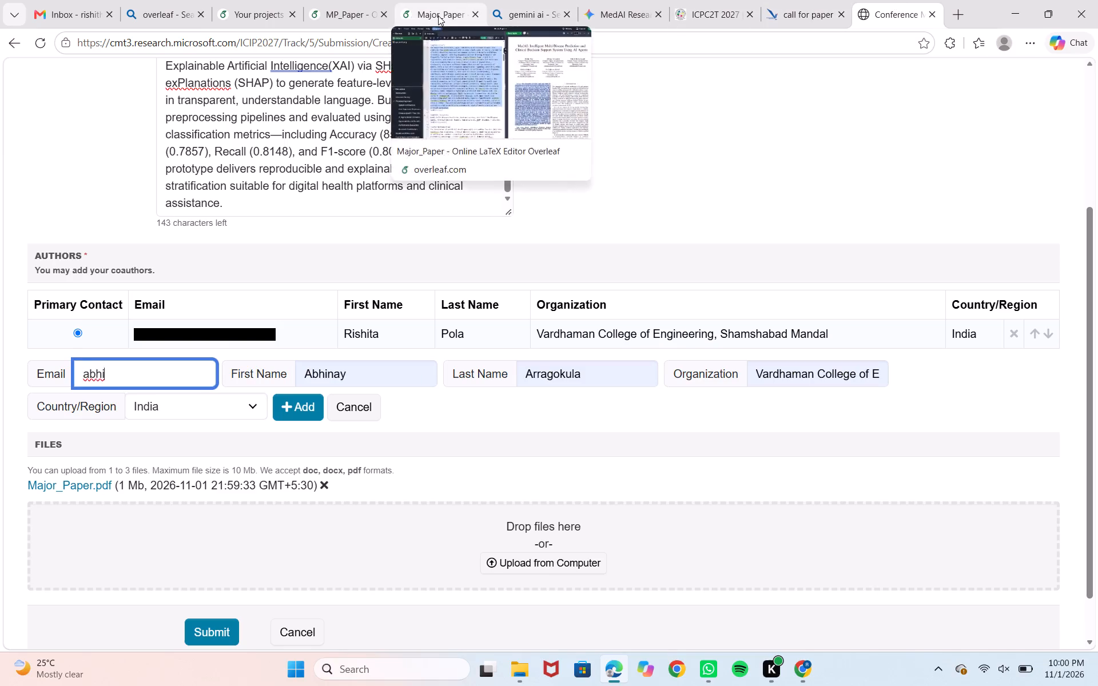
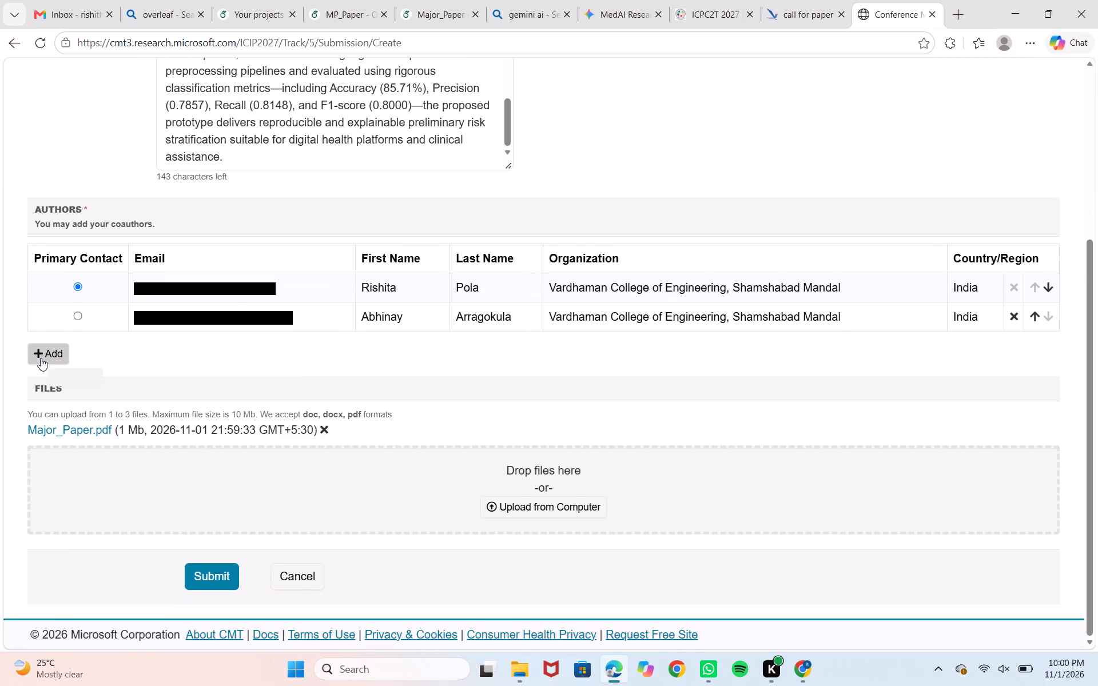
# Start another new coauthor entry and set its country/region to India.
pyautogui.click(41, 358)
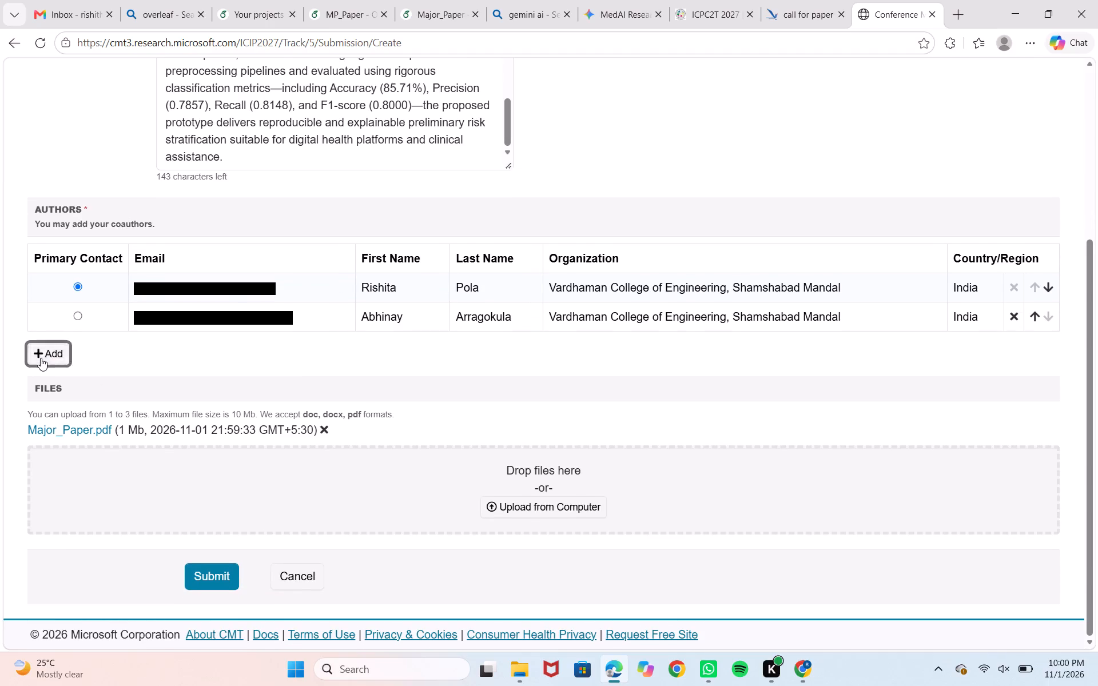
pyautogui.click(158, 393)
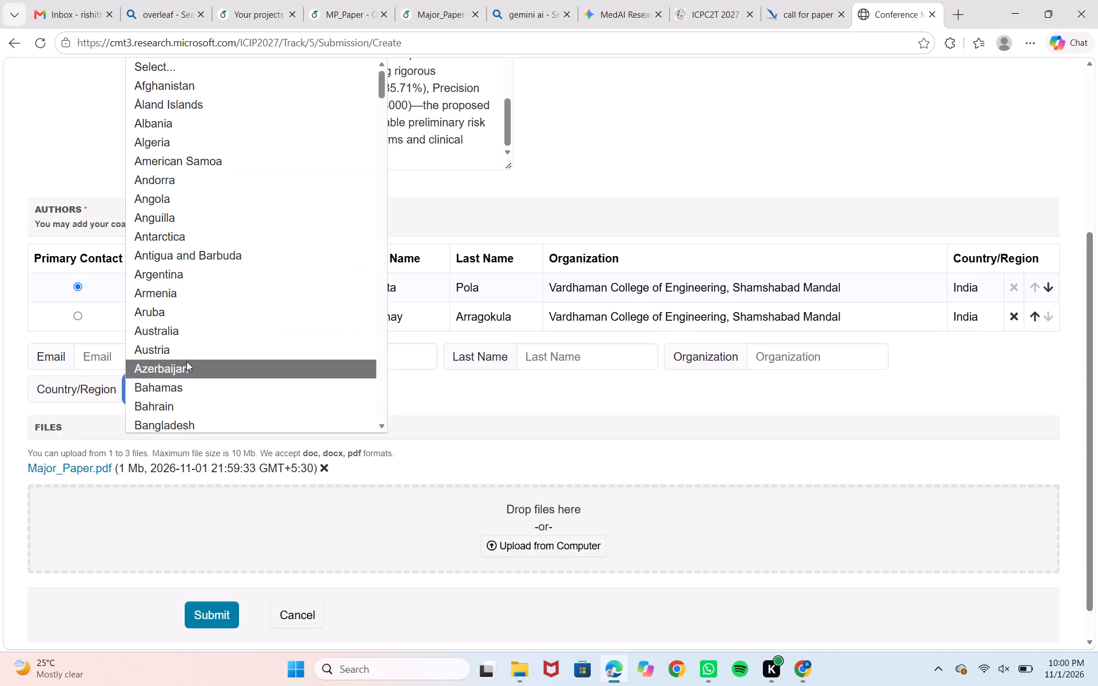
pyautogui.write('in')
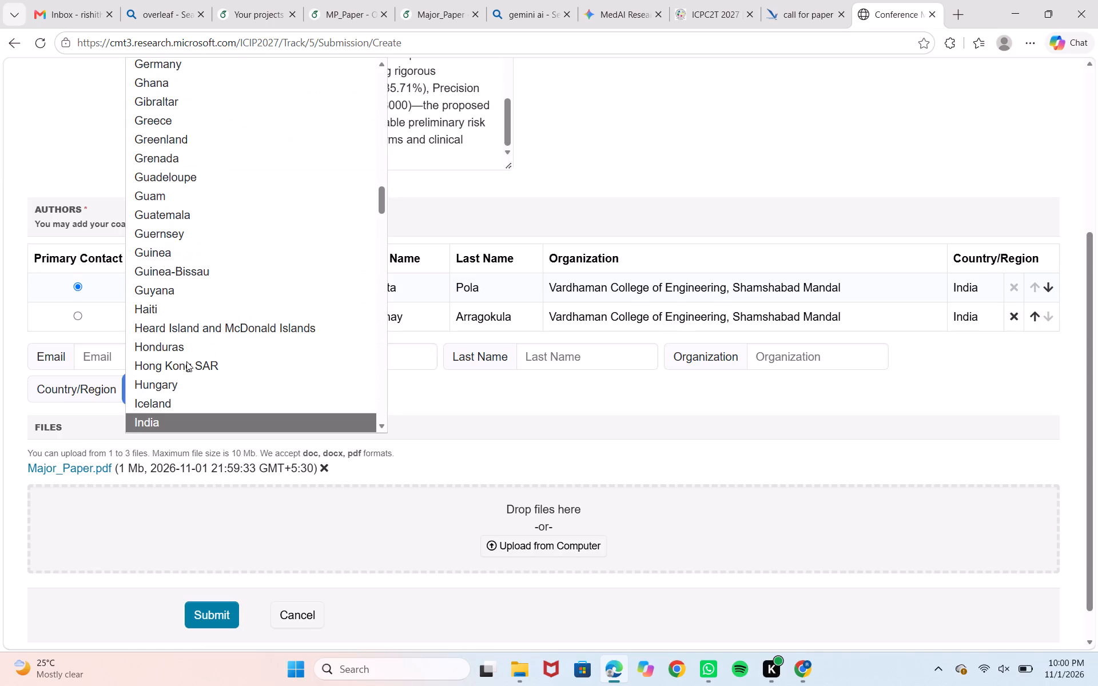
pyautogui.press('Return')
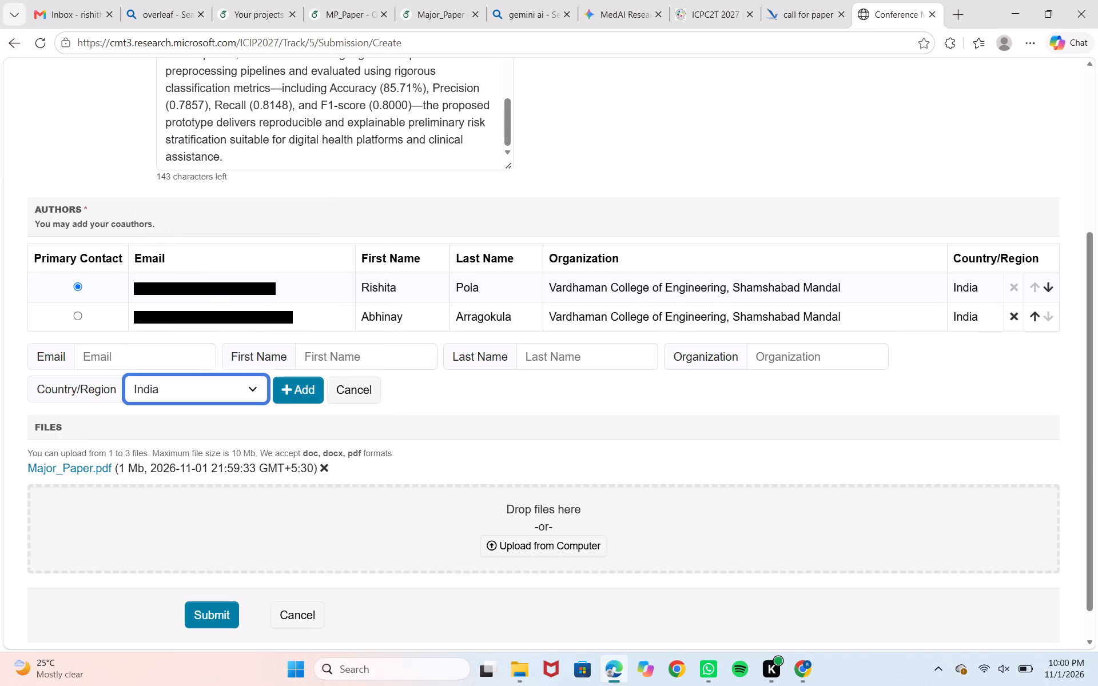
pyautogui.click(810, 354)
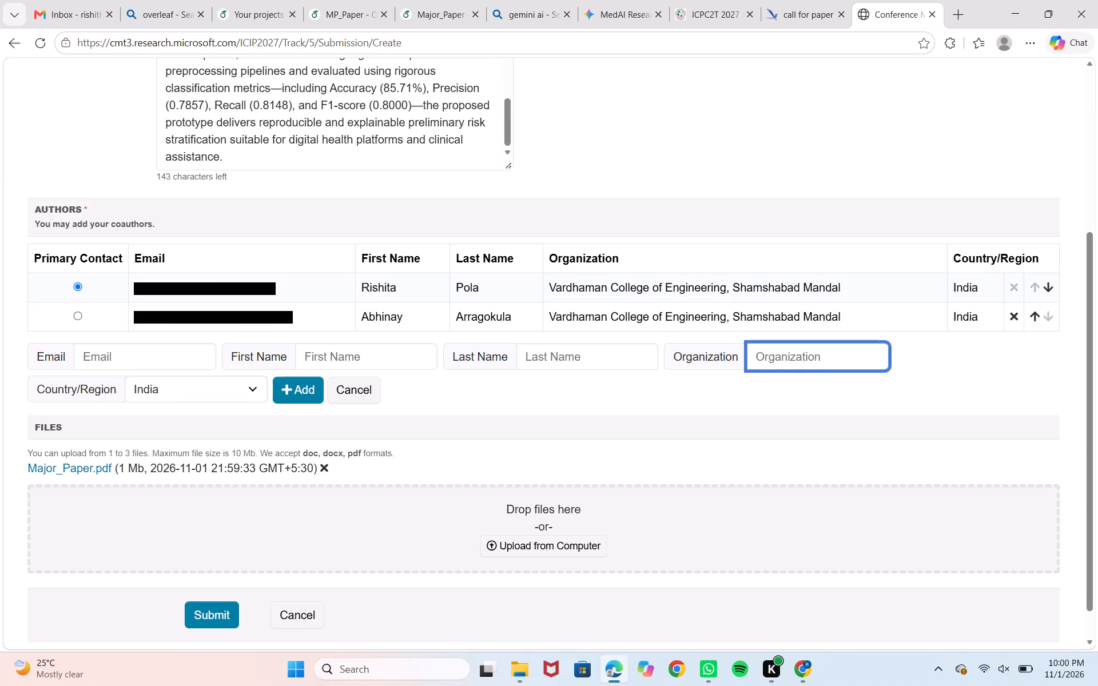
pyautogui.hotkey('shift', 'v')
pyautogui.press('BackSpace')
# Enter the paper's third author's first name and last name in the new coauthor entry.
pyautogui.click(377, 357)
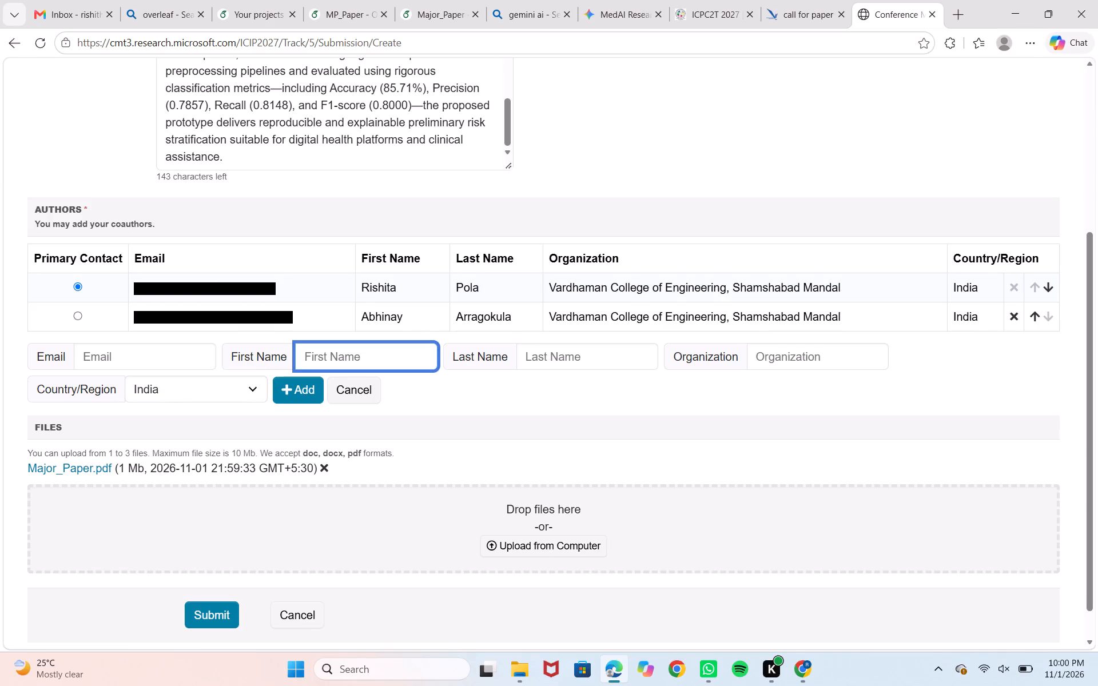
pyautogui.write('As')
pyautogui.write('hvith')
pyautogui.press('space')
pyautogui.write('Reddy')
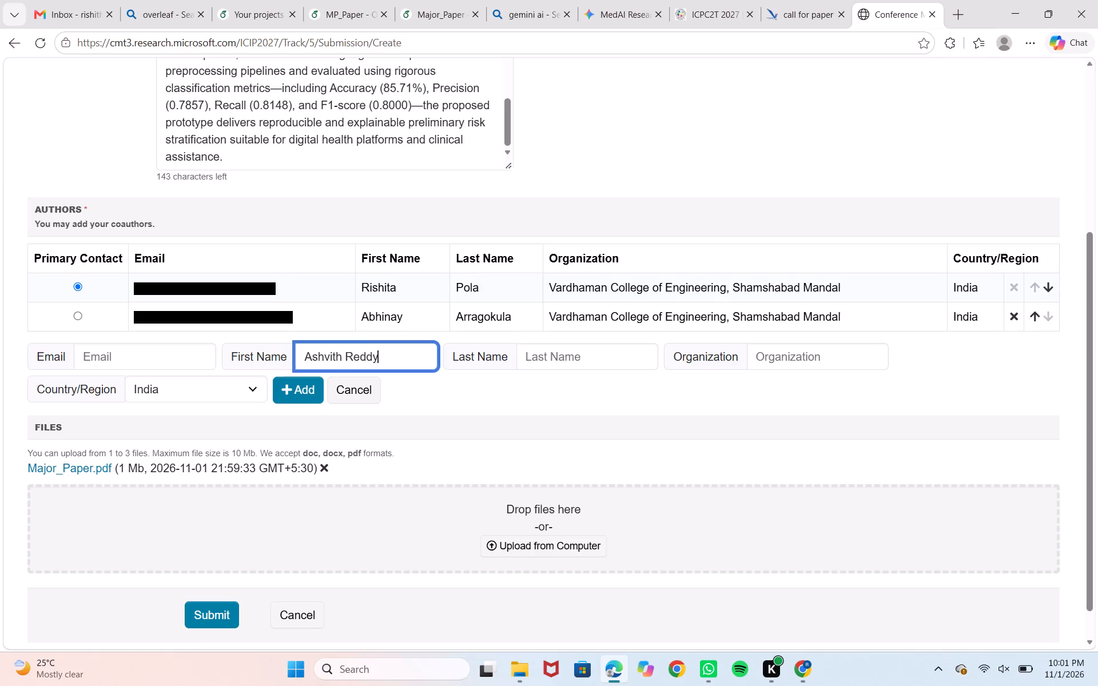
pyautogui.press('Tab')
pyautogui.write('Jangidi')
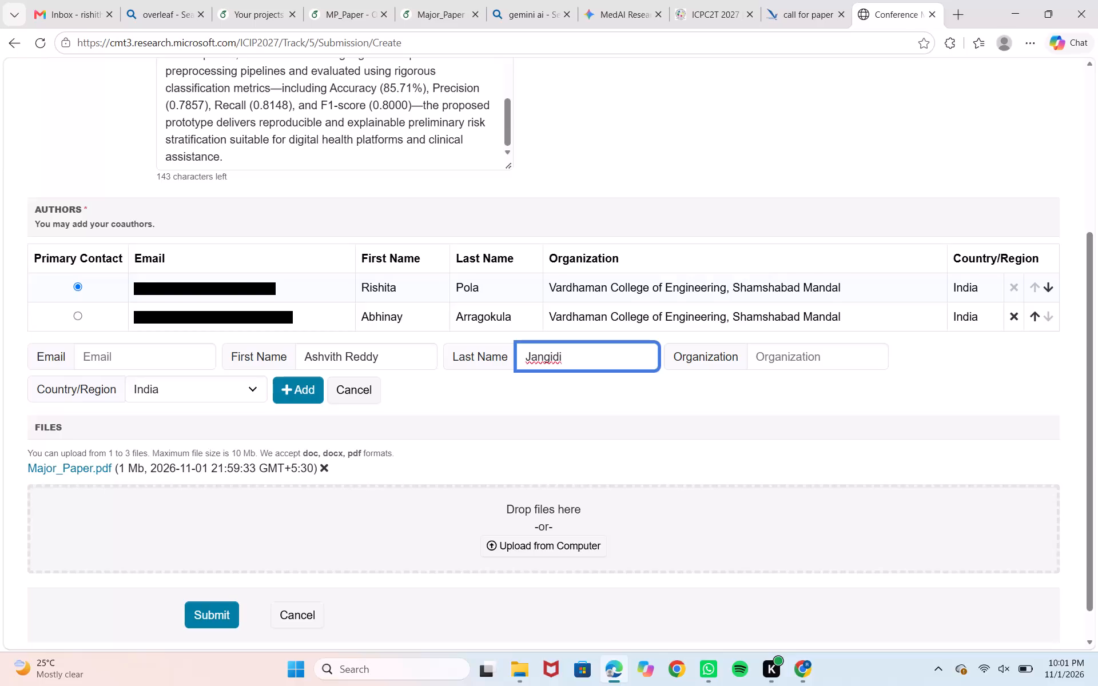
# Switch to the Major_Paper project in Overleaf to consult the third author's details in the author block.
pyautogui.click(456, 14)
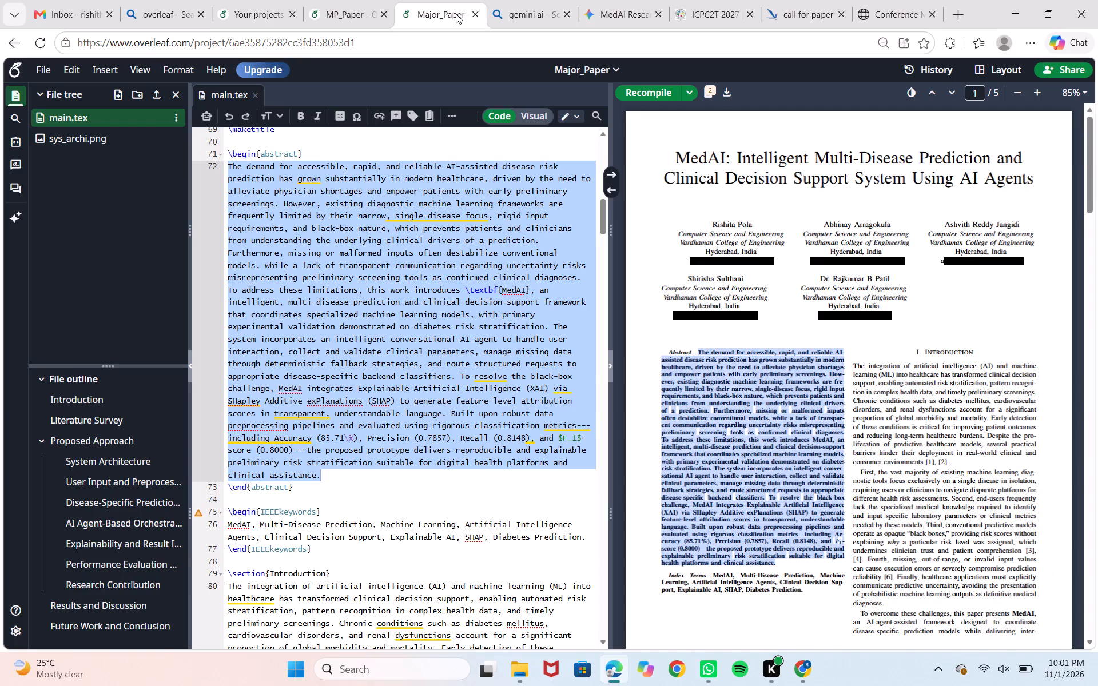
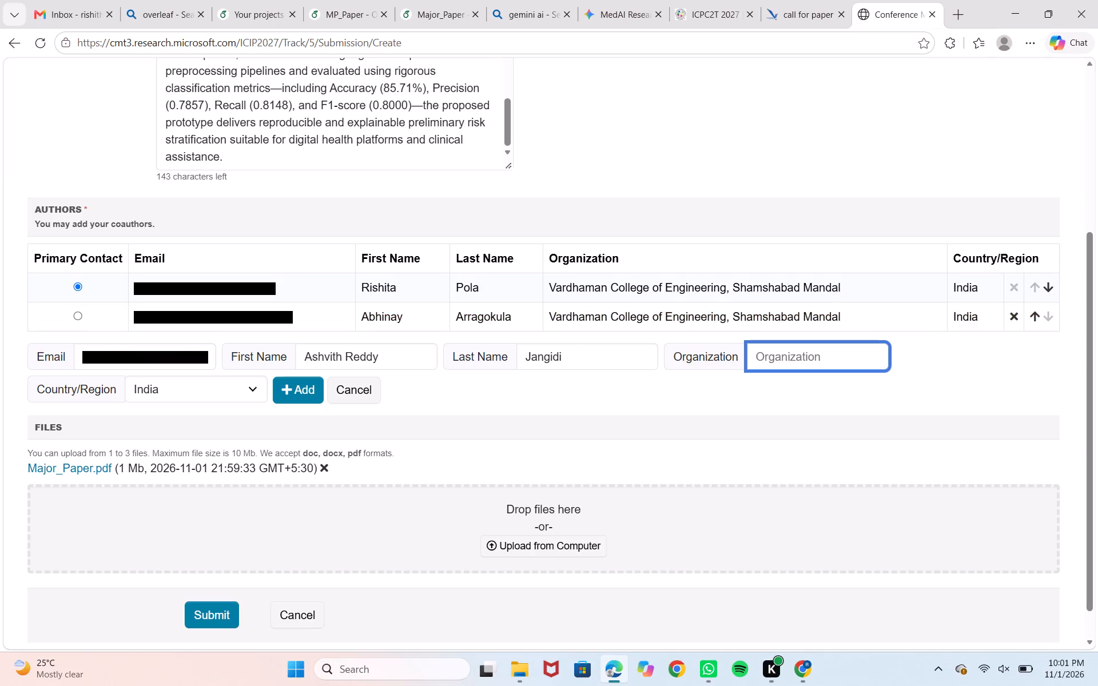
# Enter Vardhaman College of Engineering, Shamshabad Mandal as the third author's organization and add the coauthor to the list.
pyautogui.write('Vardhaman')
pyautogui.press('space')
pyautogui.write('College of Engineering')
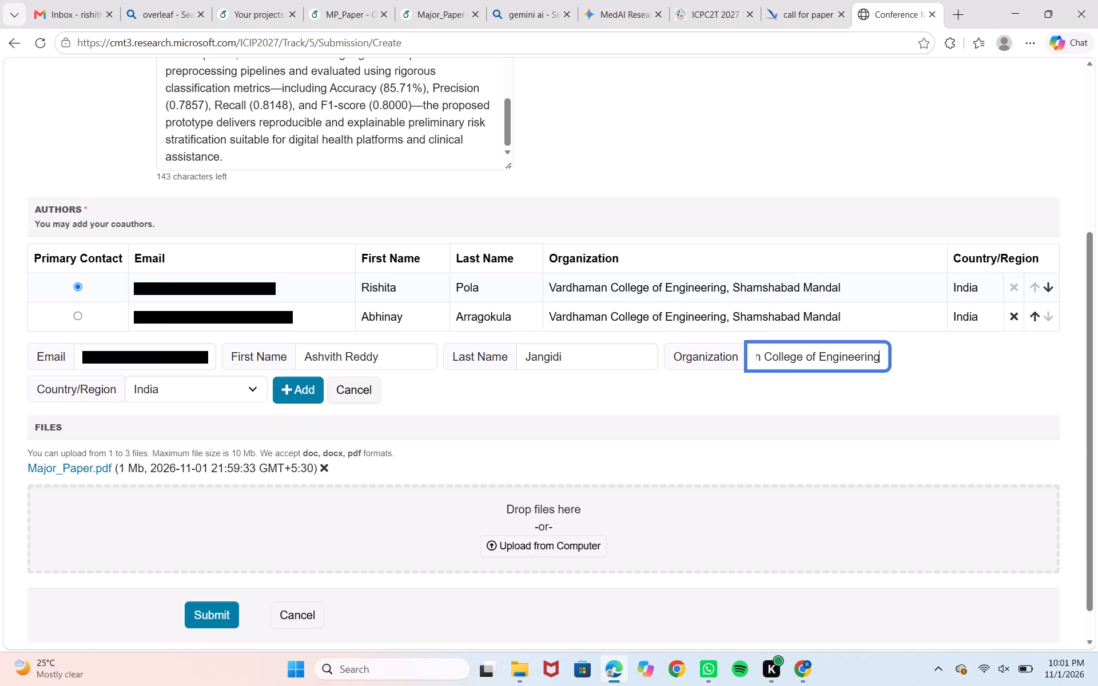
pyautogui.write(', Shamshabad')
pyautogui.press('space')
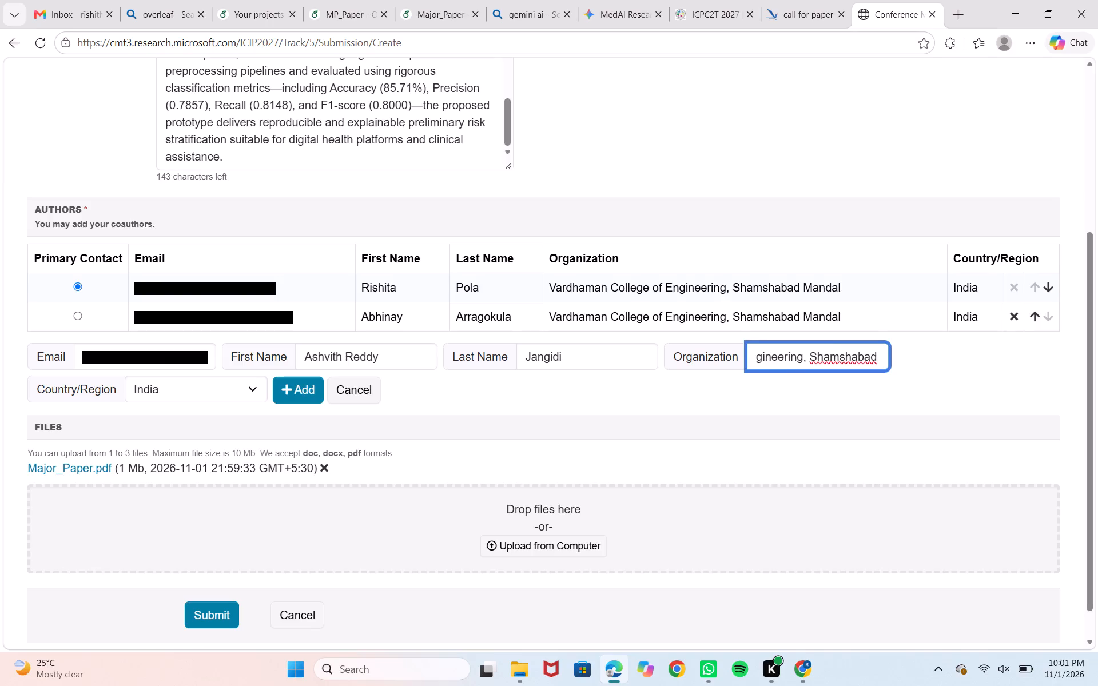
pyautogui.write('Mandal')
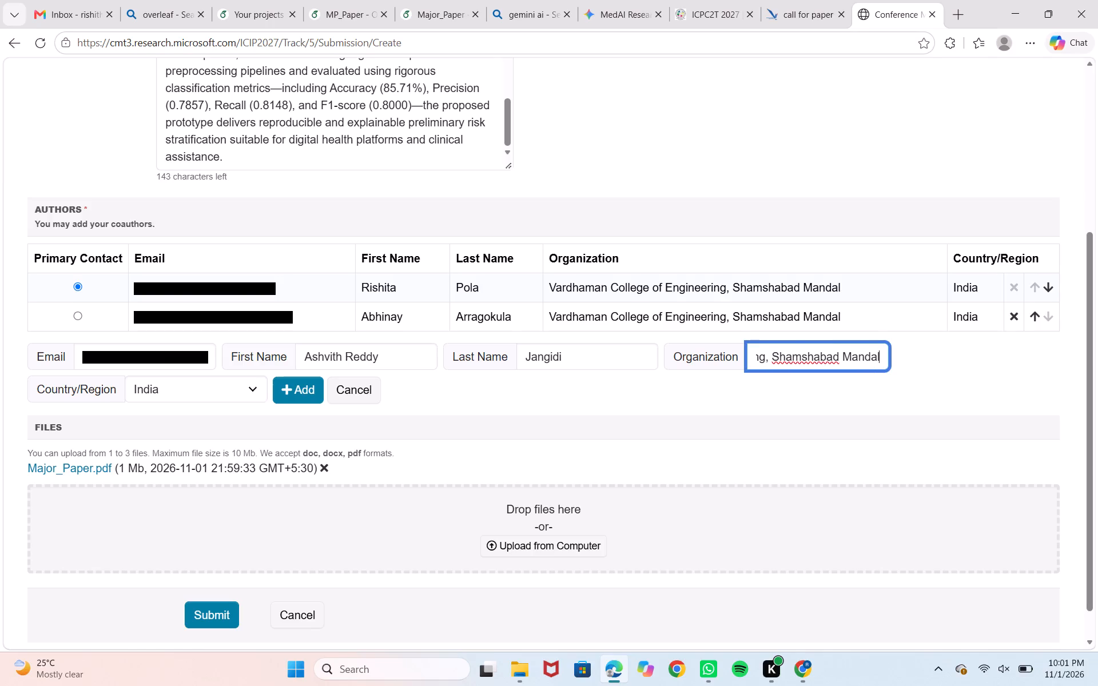
pyautogui.click(305, 392)
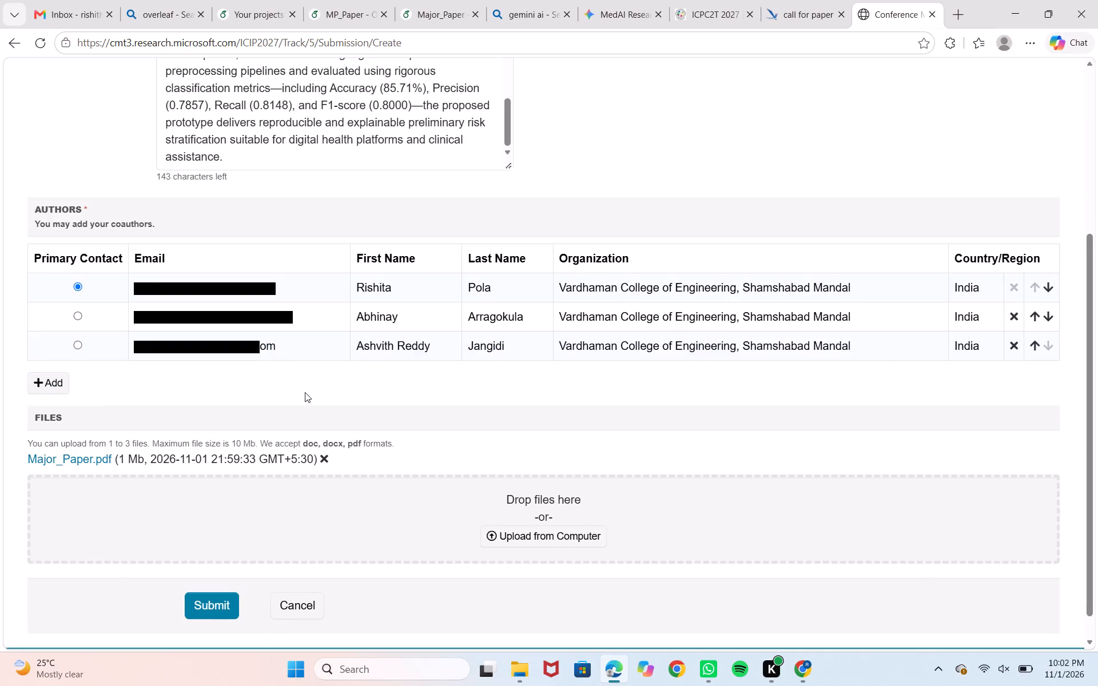
# Start another new coauthor entry and enter the paper's fourth author's first name and last name.
pyautogui.scroll(-1, 305, 392)
pyautogui.click(35, 353)
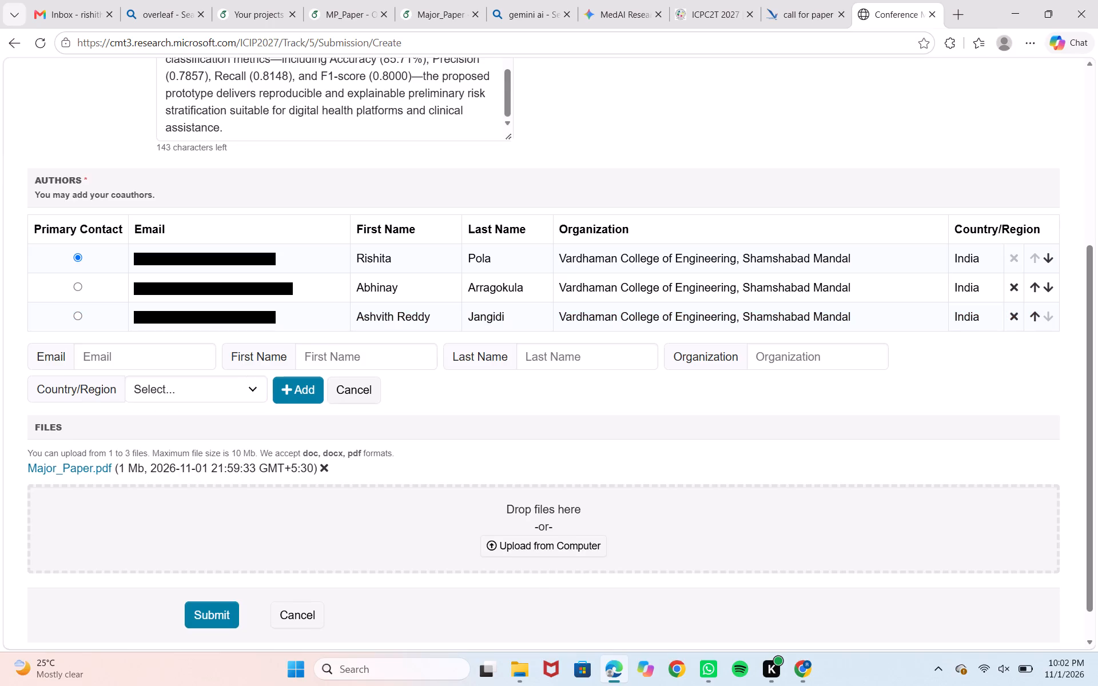
pyautogui.click(343, 353)
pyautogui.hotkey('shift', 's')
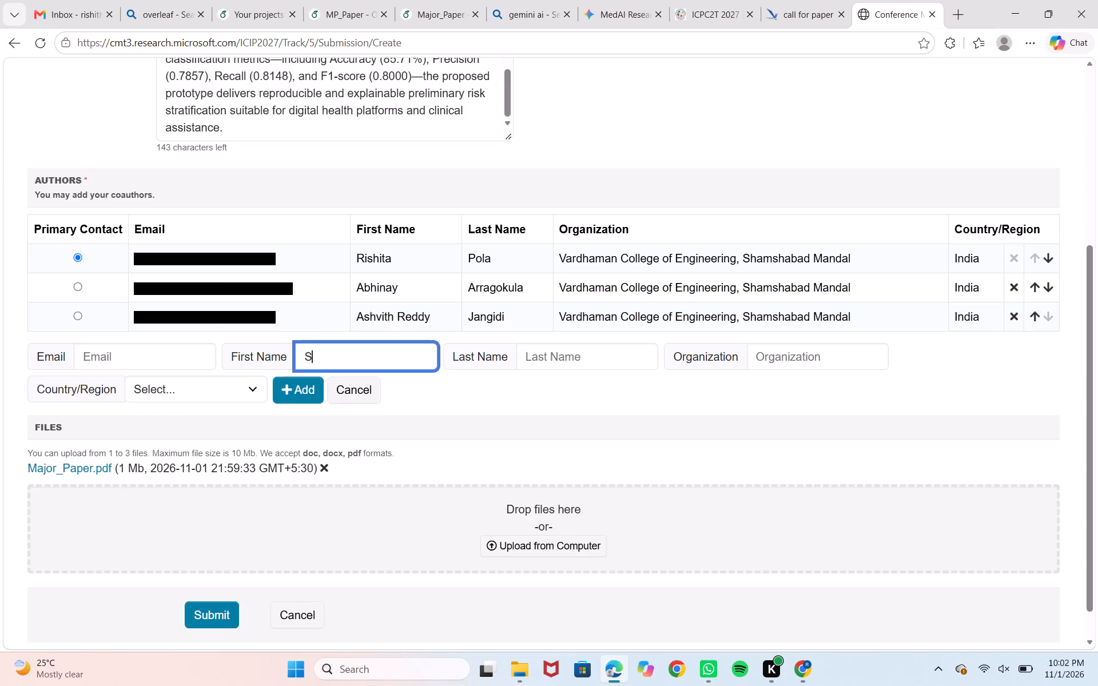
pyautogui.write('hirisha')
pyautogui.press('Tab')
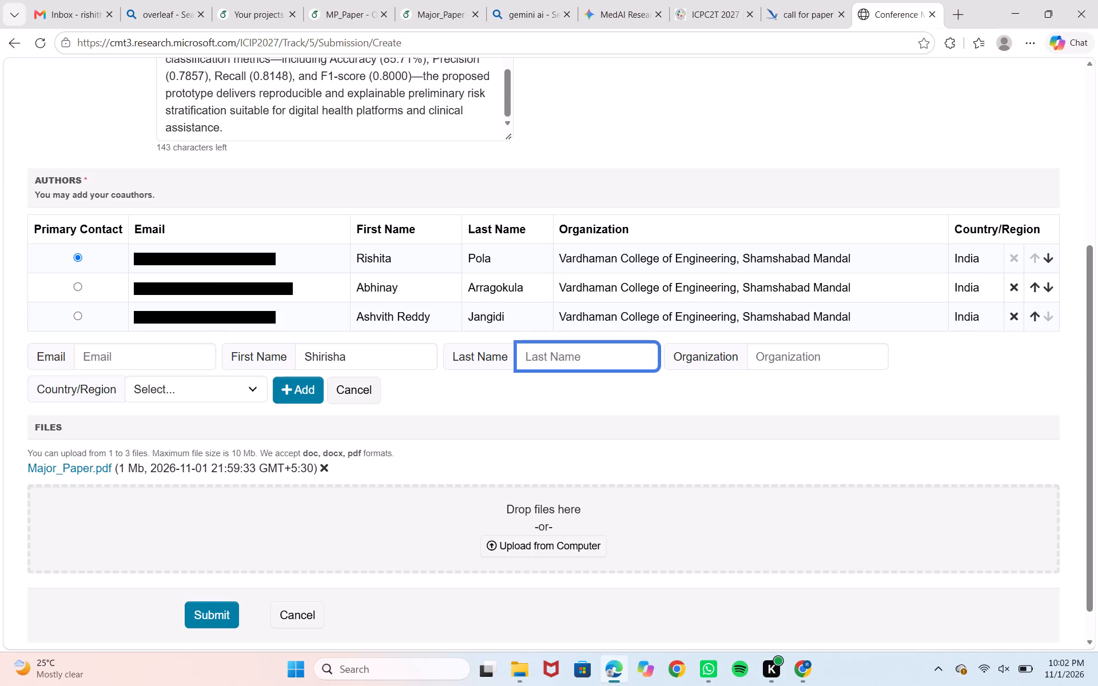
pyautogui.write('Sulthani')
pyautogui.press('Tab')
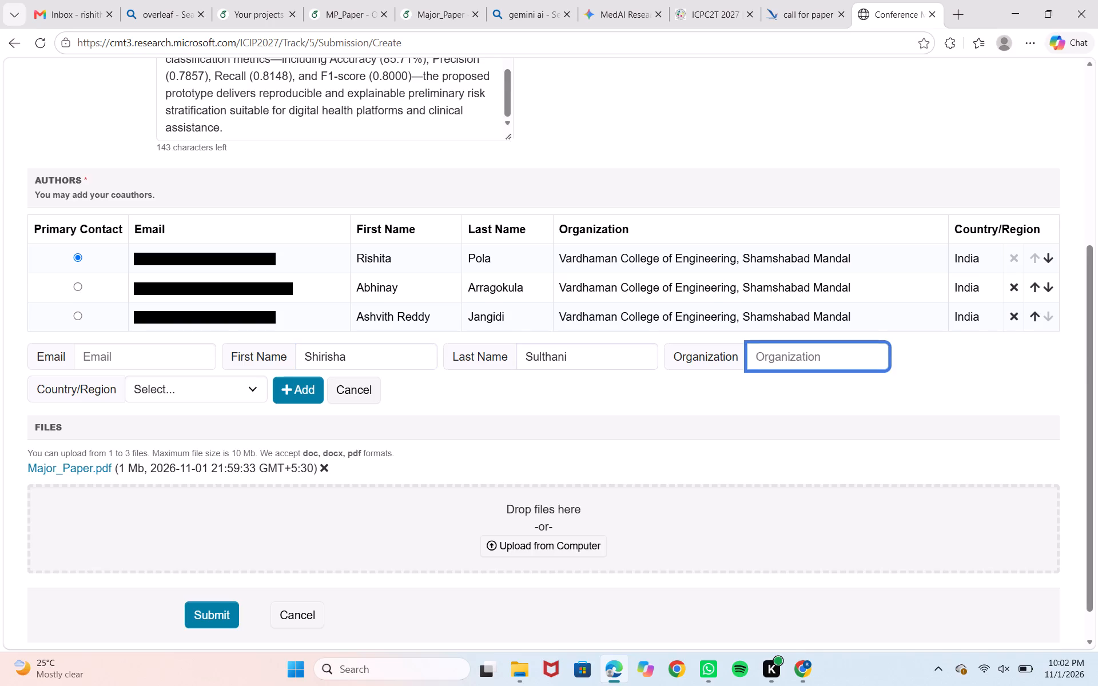
# Set the fourth author's organization to Vardhaman College of Engineering, without the Shamshabad location.
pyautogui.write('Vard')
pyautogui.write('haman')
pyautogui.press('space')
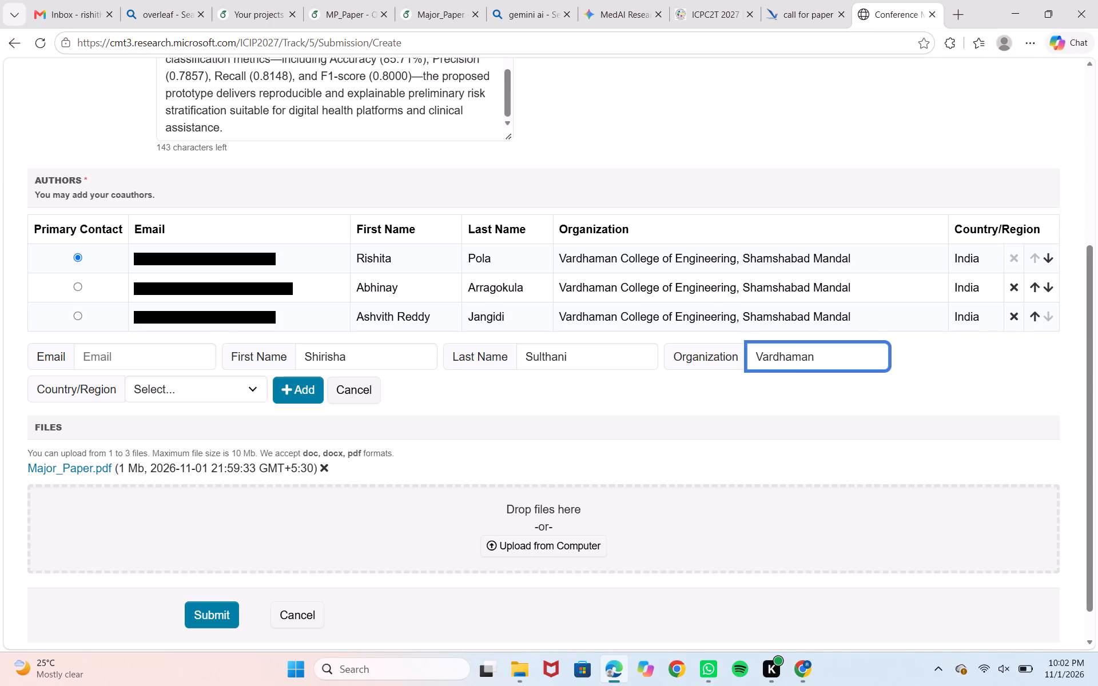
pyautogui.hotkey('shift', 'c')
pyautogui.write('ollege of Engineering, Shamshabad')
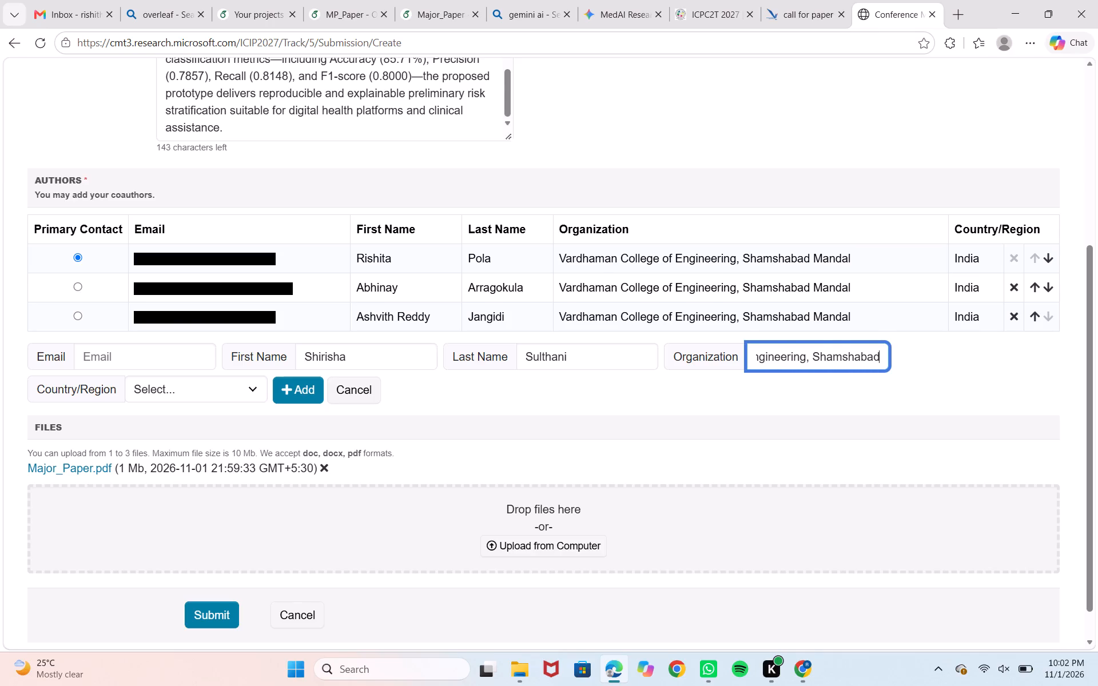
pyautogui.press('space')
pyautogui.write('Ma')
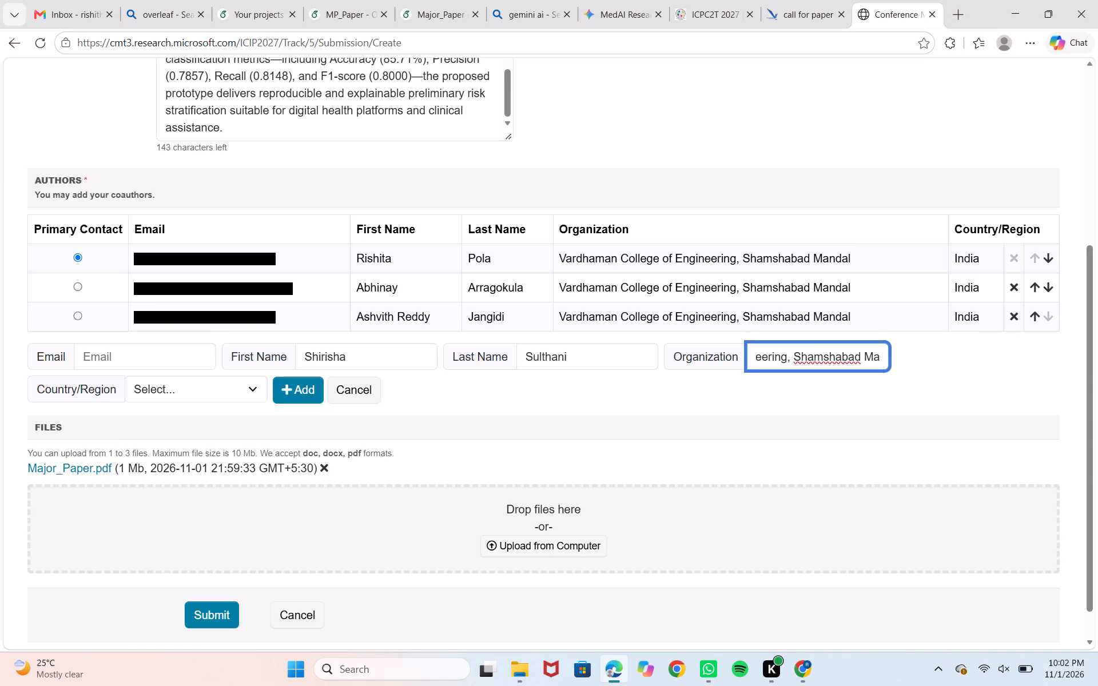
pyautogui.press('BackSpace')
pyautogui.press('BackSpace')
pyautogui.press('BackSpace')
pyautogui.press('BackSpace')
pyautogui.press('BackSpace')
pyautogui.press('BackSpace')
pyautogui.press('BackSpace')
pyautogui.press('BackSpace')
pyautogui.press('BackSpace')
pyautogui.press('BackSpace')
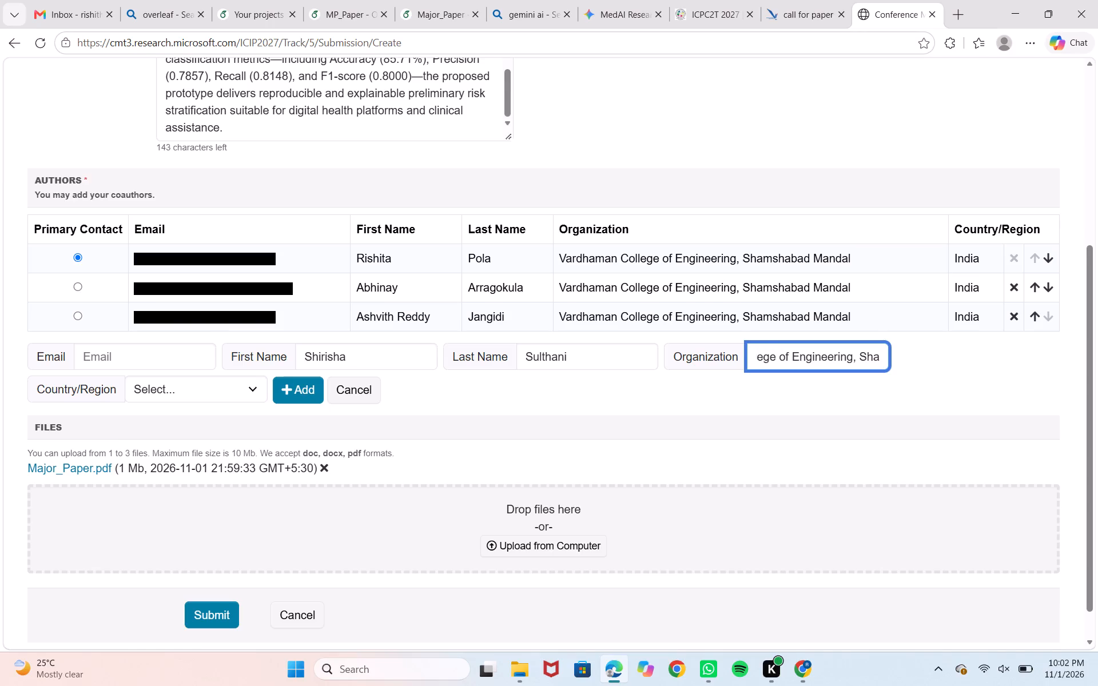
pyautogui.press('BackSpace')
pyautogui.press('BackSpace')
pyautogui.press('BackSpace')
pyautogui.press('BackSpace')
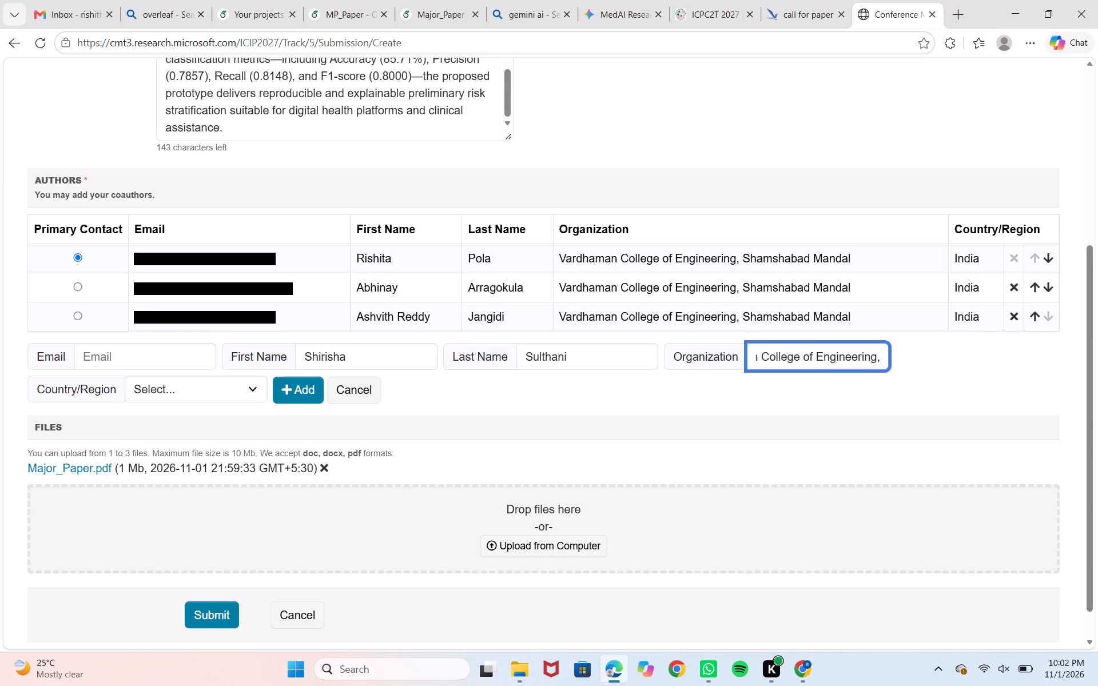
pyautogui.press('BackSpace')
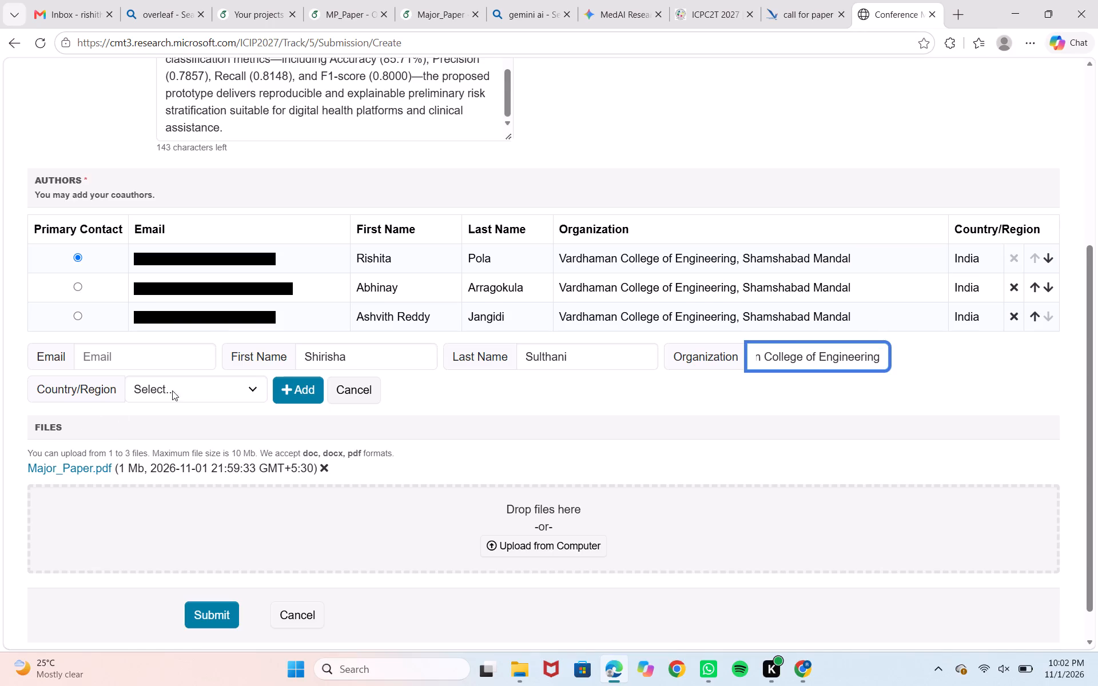
# Set the fourth author's country/region to India.
pyautogui.click(181, 386)
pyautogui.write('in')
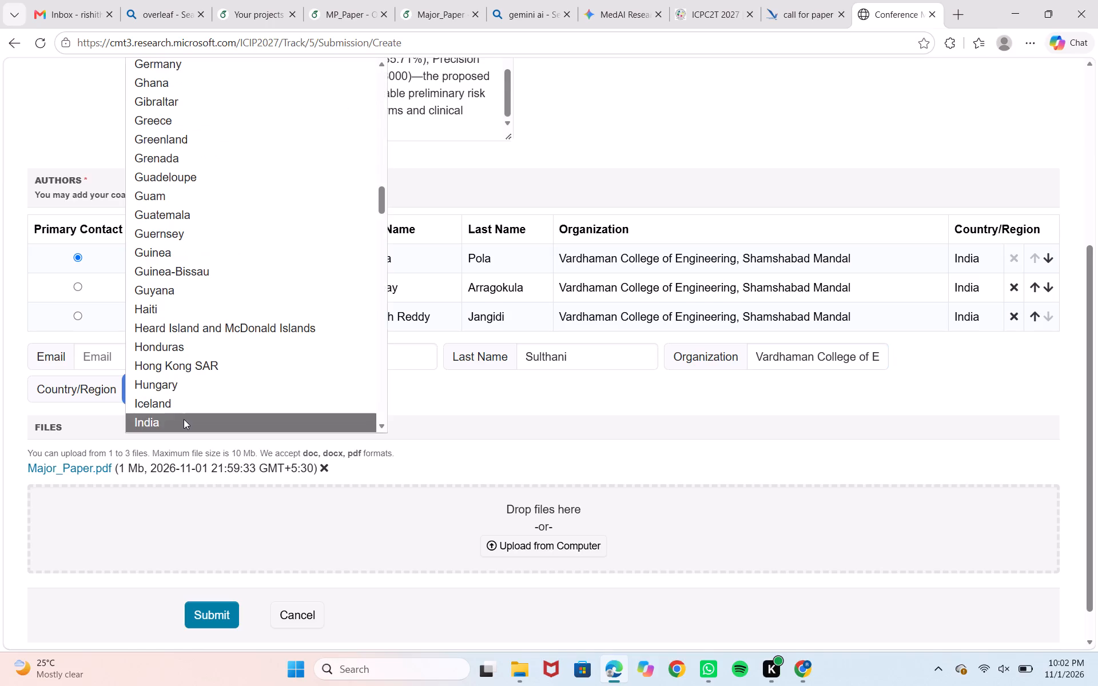
pyautogui.click(184, 419)
# Switch to the Major_Paper project in Overleaf to consult the fourth author's email in the author block.
pyautogui.click(172, 363)
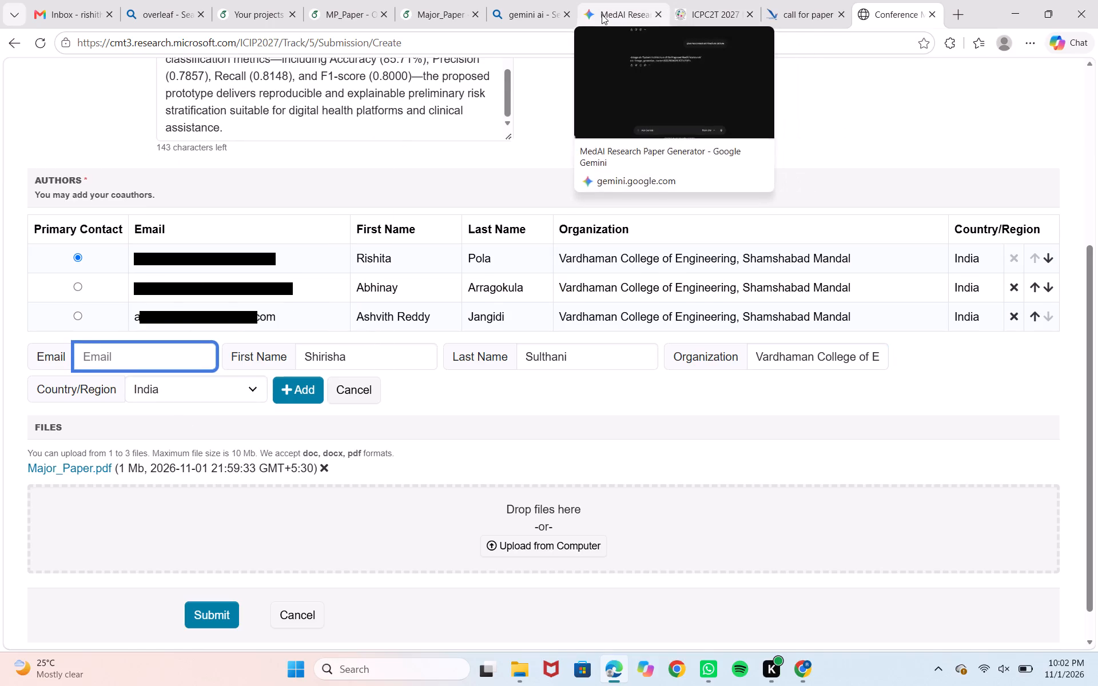
pyautogui.click(443, 18)
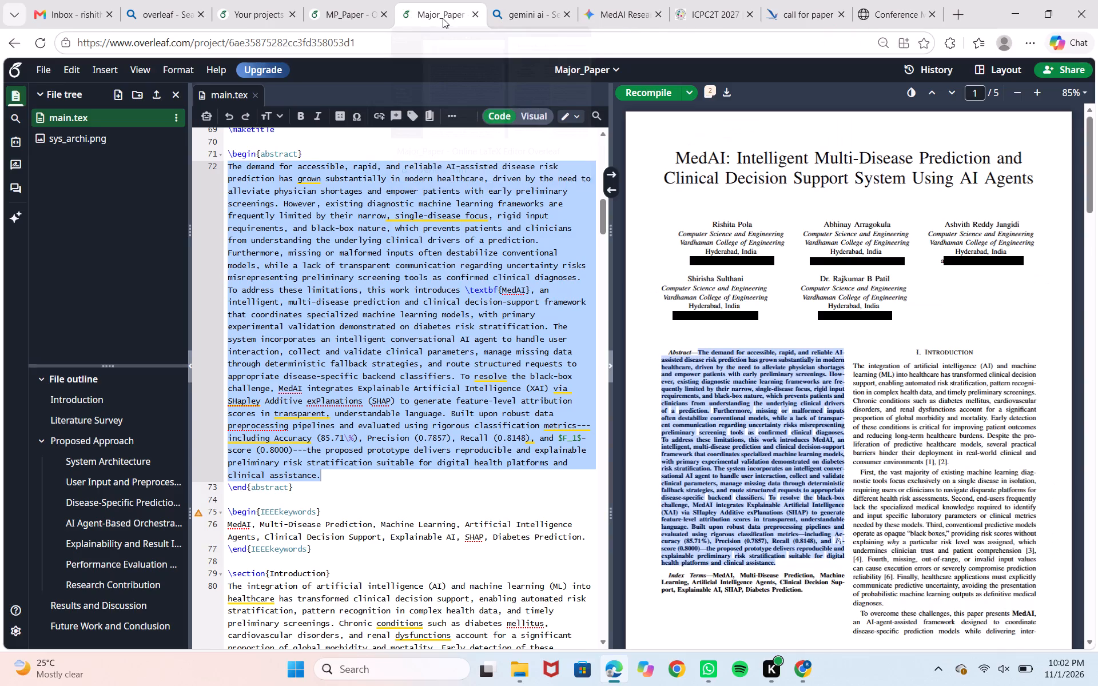
pyautogui.click(450, 250)
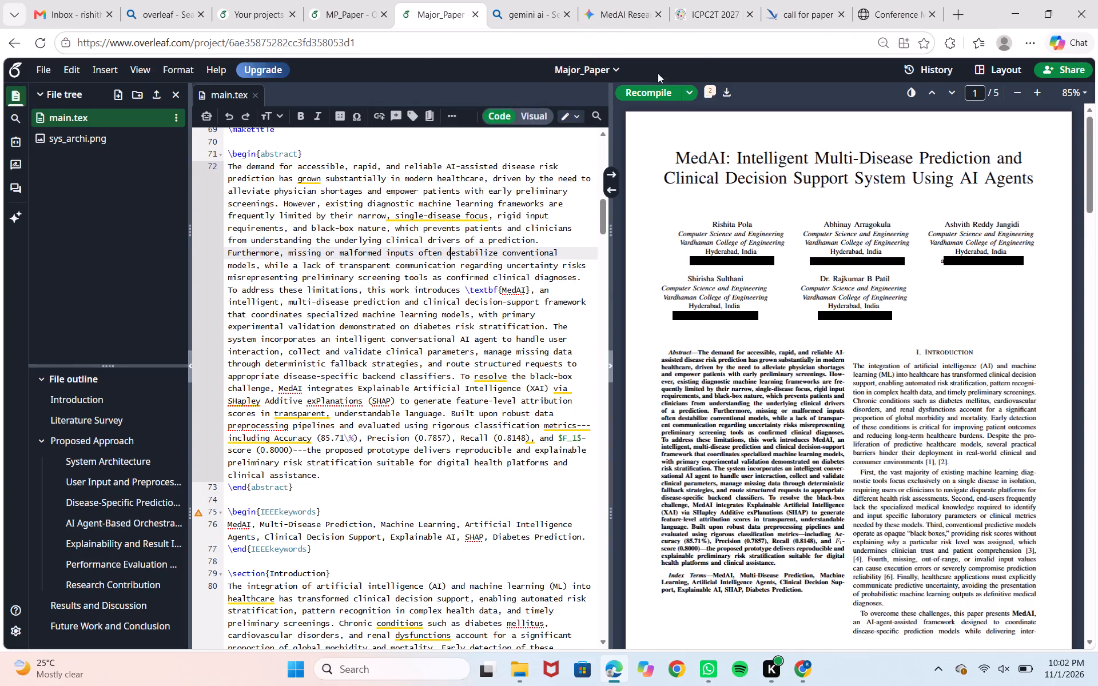
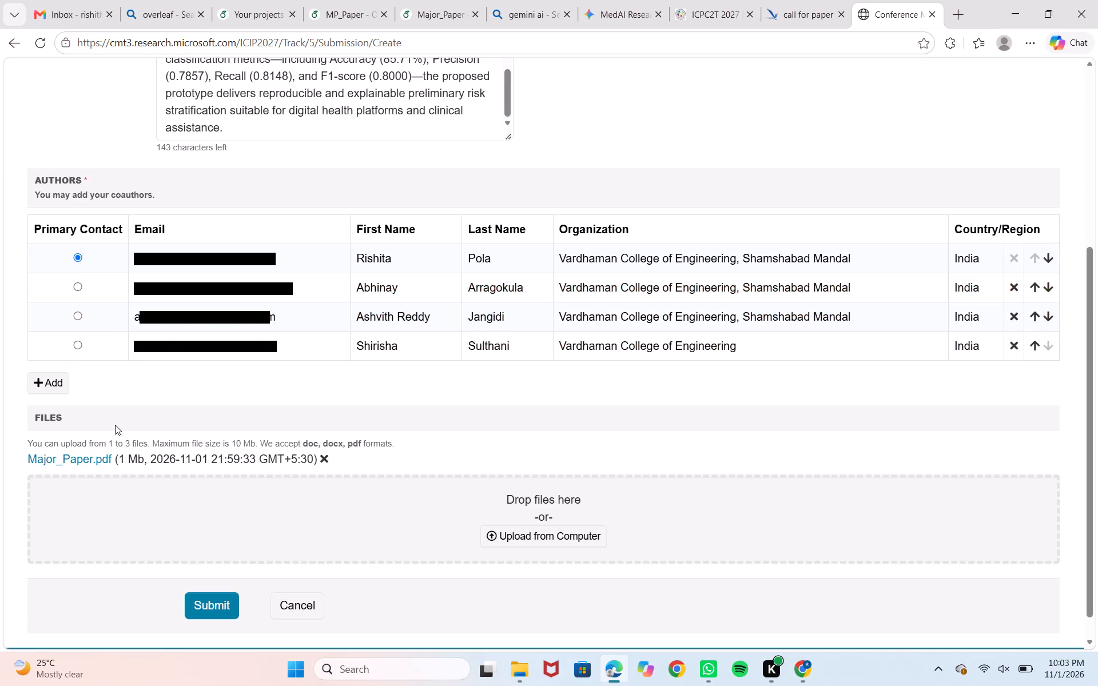
# Start a new coauthor entry for the paper's fifth author and set its country/region to India.
pyautogui.click(34, 389)
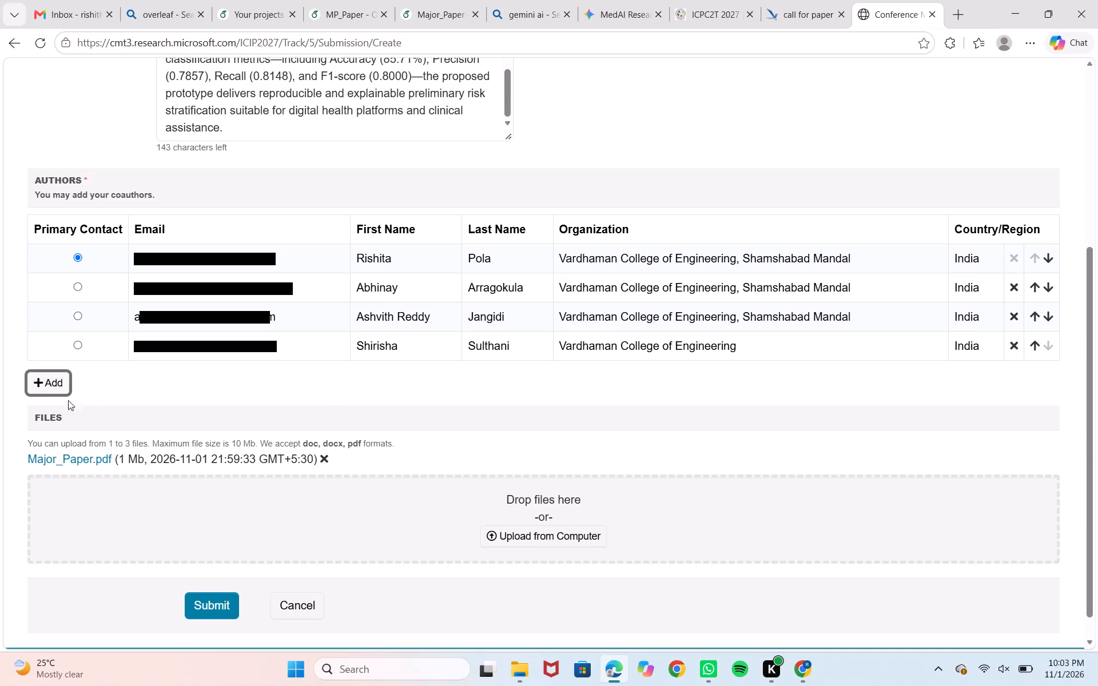
pyautogui.click(169, 424)
pyautogui.scroll(-3, 193, 390)
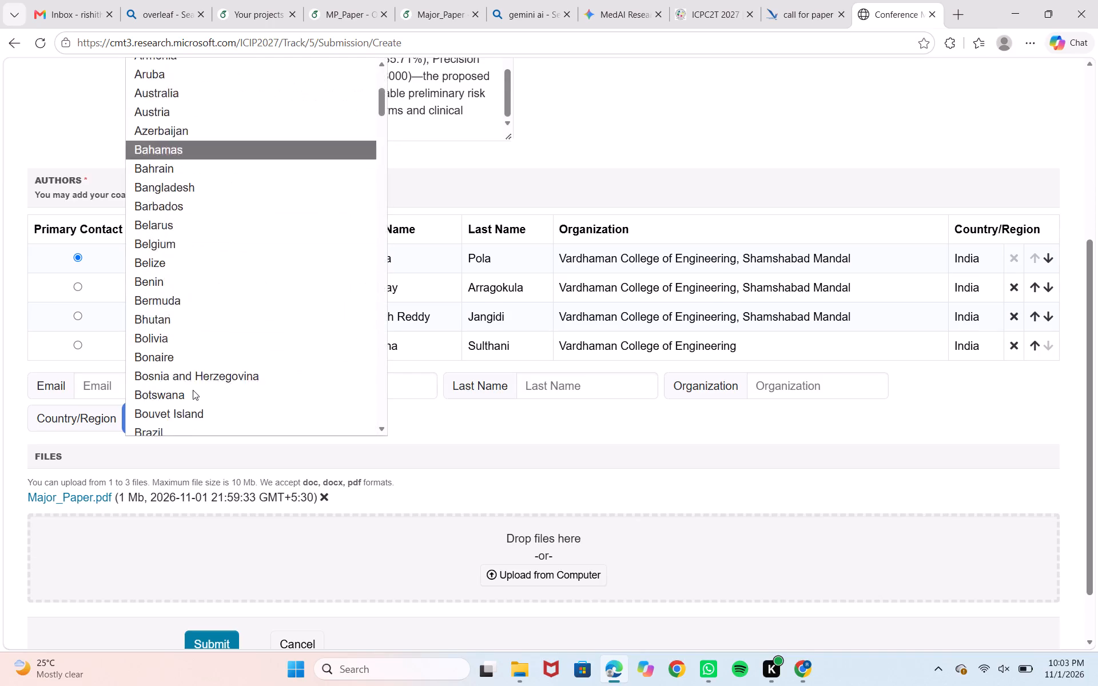
pyautogui.scroll(-8, 193, 390)
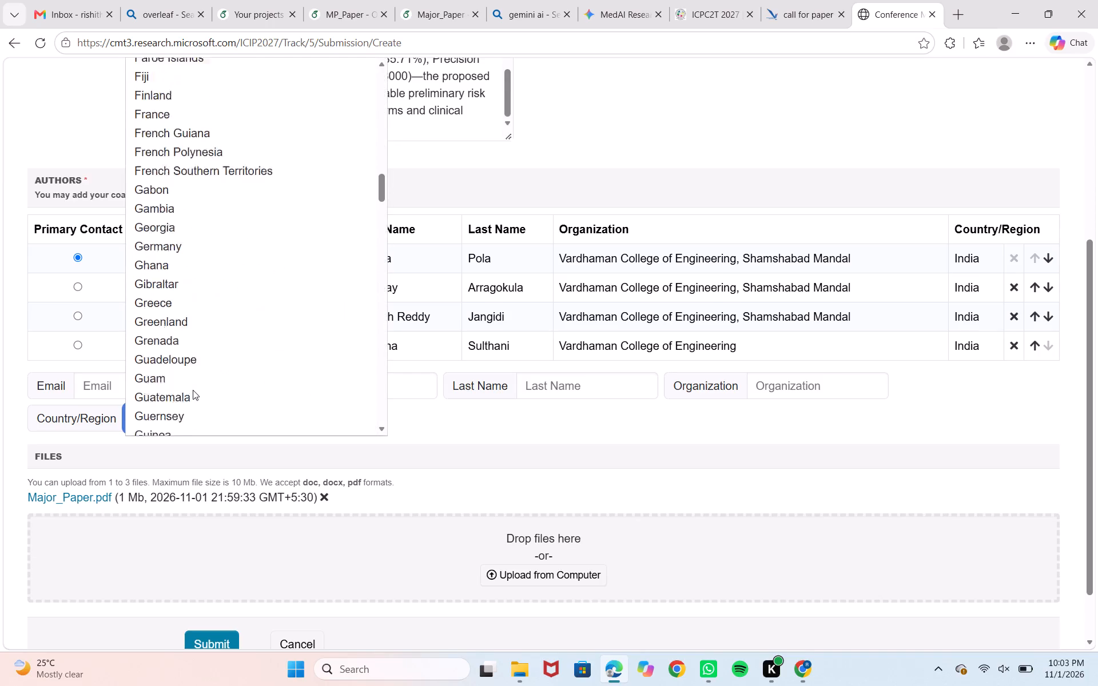
pyautogui.scroll(-2, 193, 390)
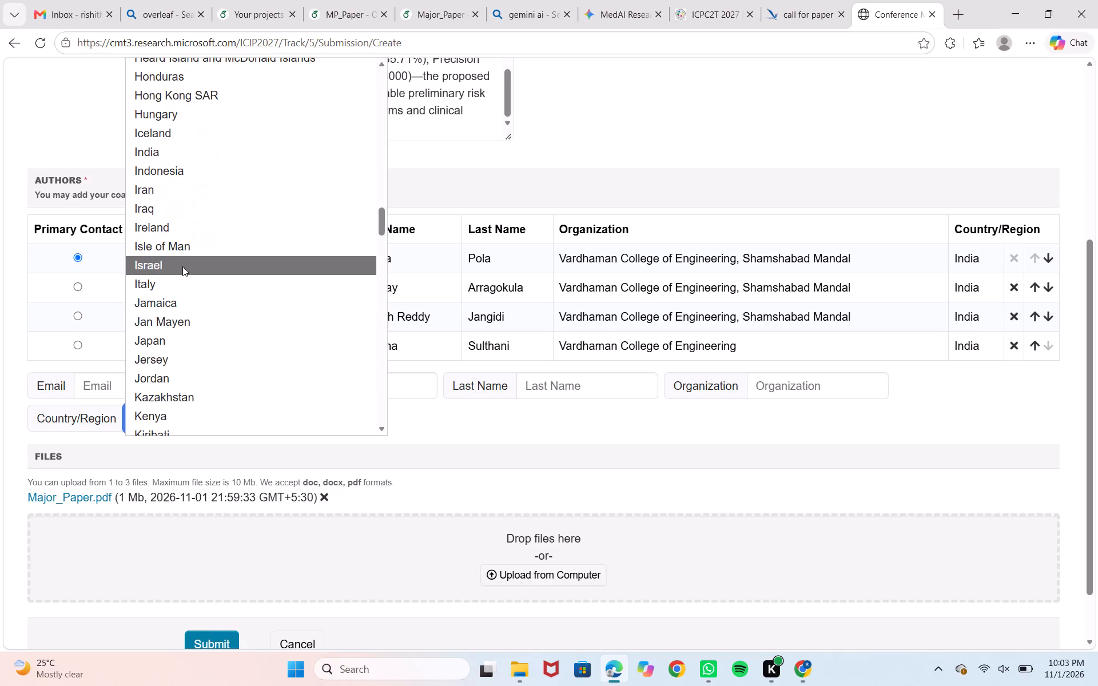
pyautogui.click(250, 153)
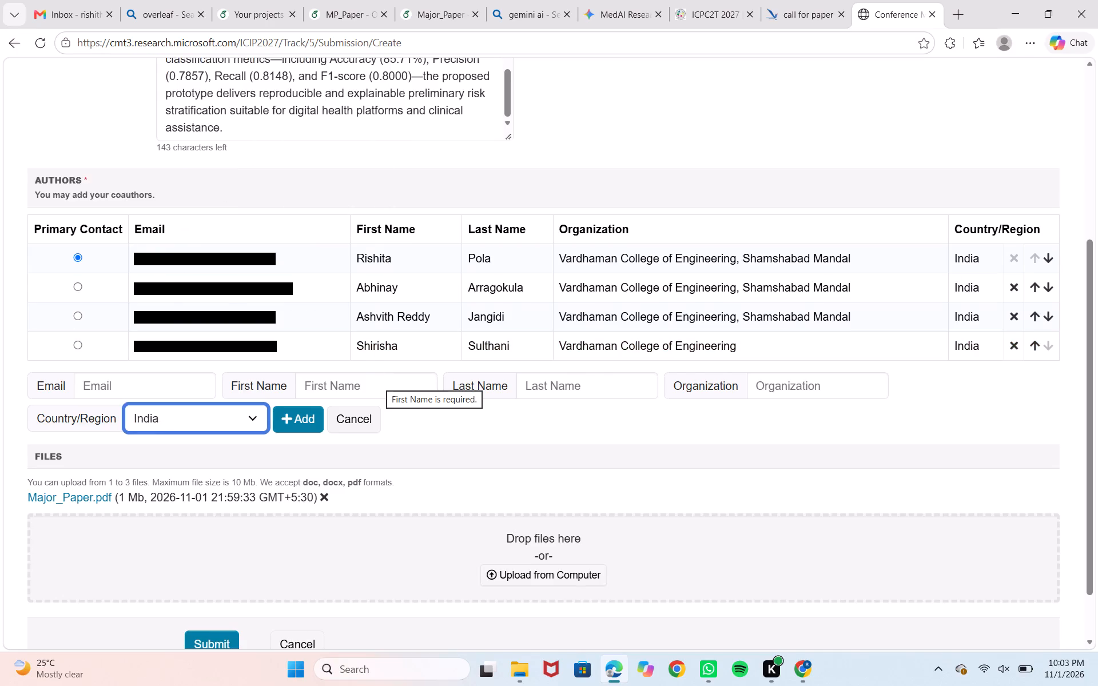
# Set the fifth author's organization to Vardhaman College of Engineering.
pyautogui.click(793, 373)
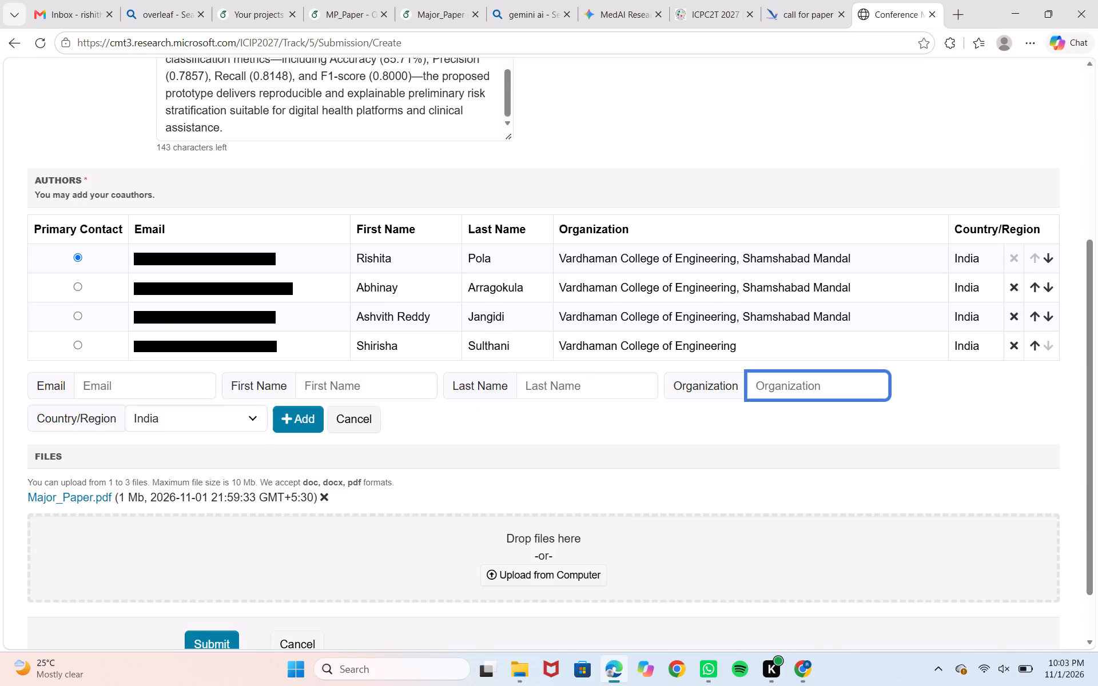
pyautogui.hotkey('shift', 'v')
pyautogui.write('ardhama')
pyautogui.write('n')
pyautogui.press('space')
pyautogui.write('College of E')
pyautogui.write('ngineering')
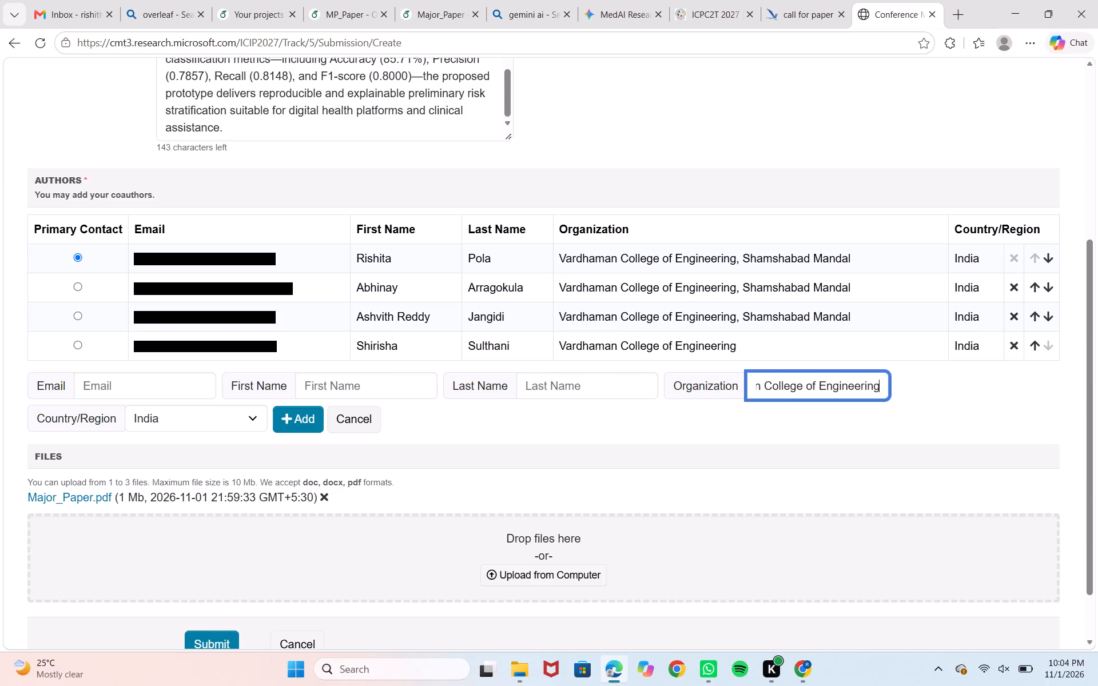
# Begin filling in the email address of the fifth author's entry.
pyautogui.click(137, 392)
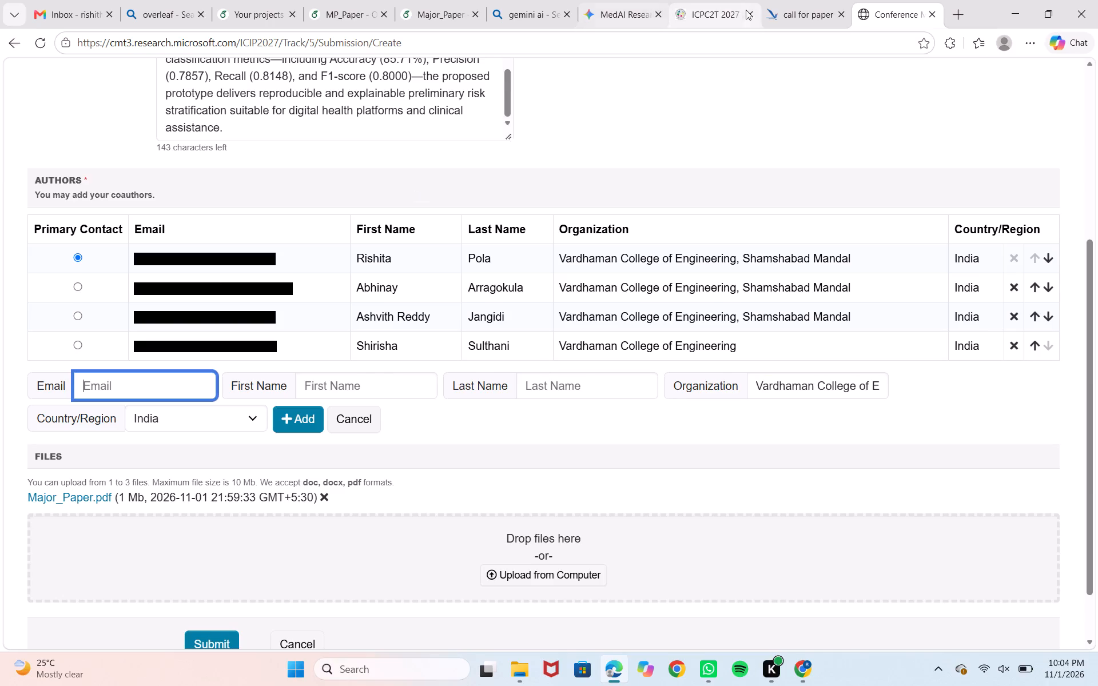
# Enter the first part of the fifth author's email address in the new coauthor entry.
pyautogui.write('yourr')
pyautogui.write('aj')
# Switch to the Major_Paper project in Overleaf to consult the fifth author's email in the author block.
pyautogui.click(427, 21)
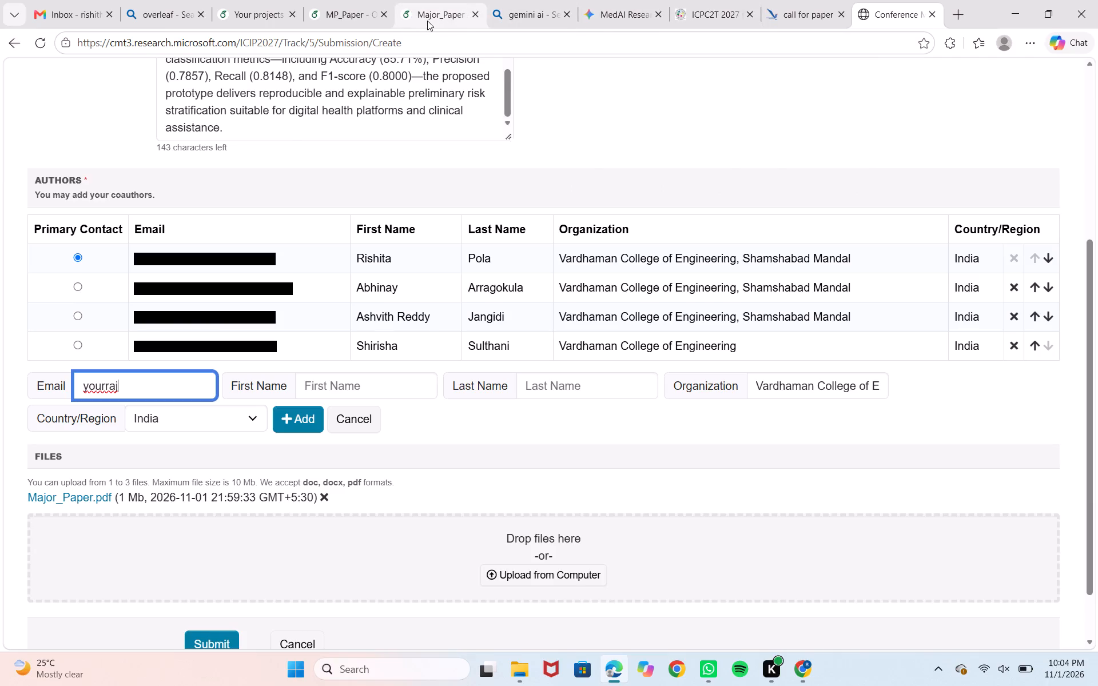
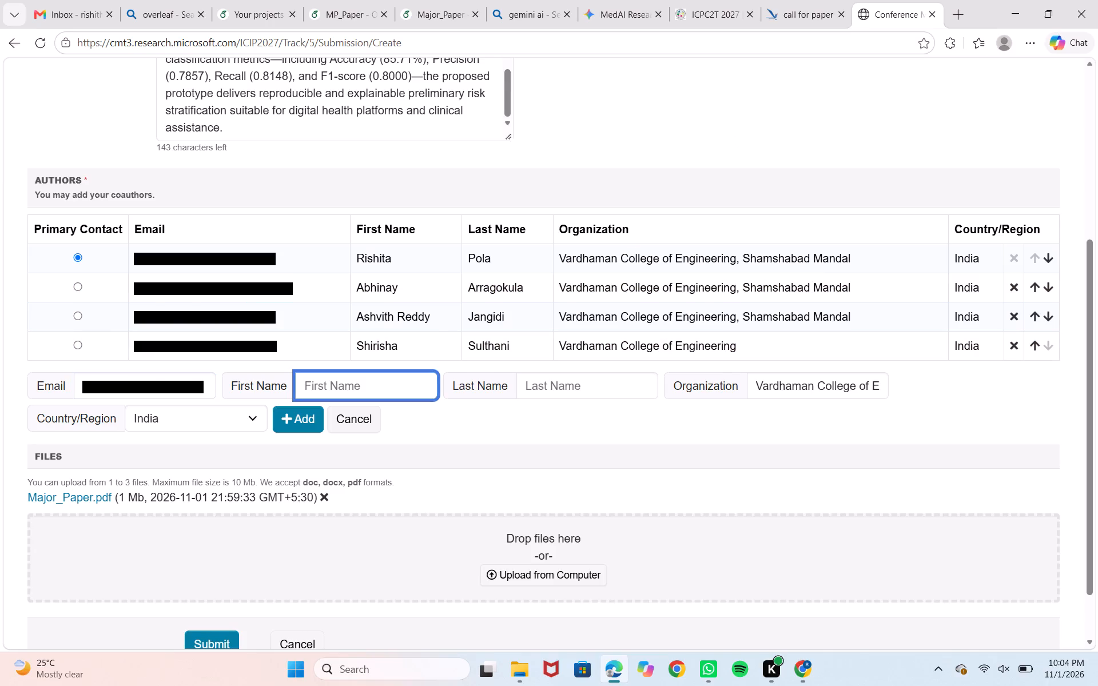
# Fill in the fifth author's first name, with the Dr. title, and last name, and add the entry to the author list.
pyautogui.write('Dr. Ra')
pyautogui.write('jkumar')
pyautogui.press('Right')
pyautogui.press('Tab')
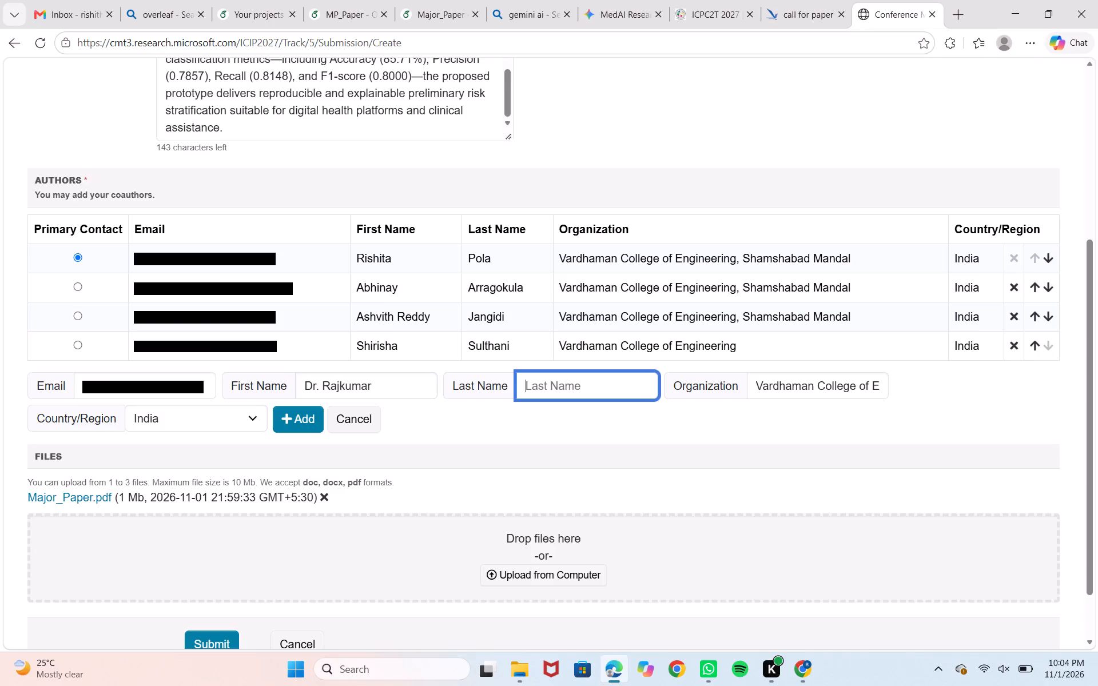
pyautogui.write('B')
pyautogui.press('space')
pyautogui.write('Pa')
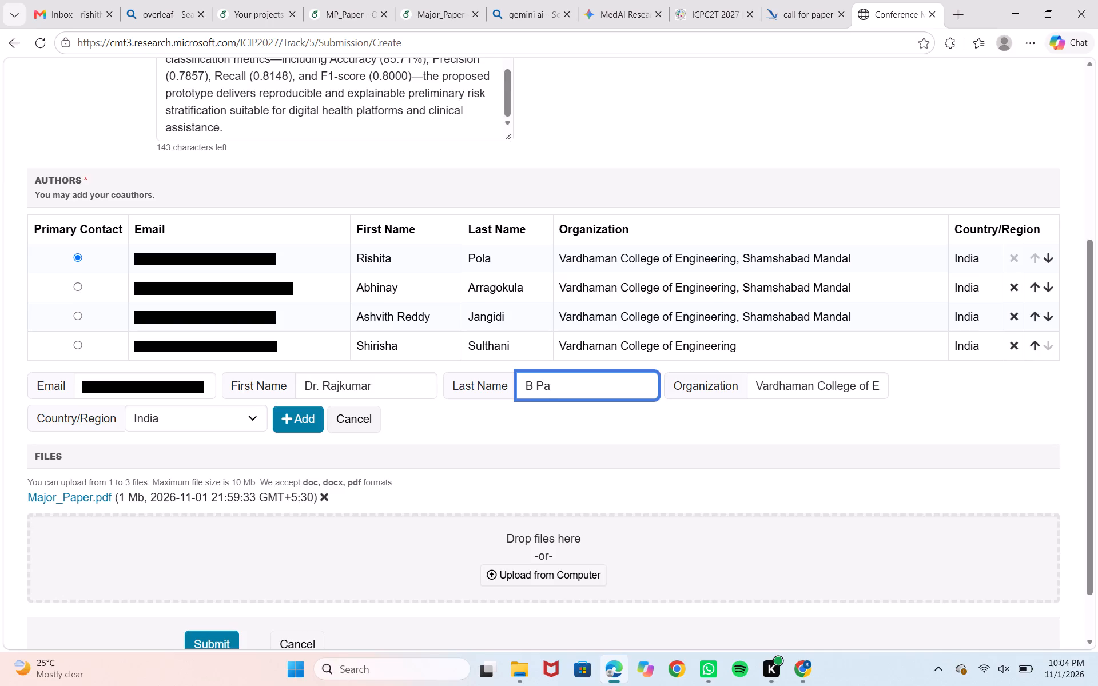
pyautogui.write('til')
pyautogui.click(301, 426)
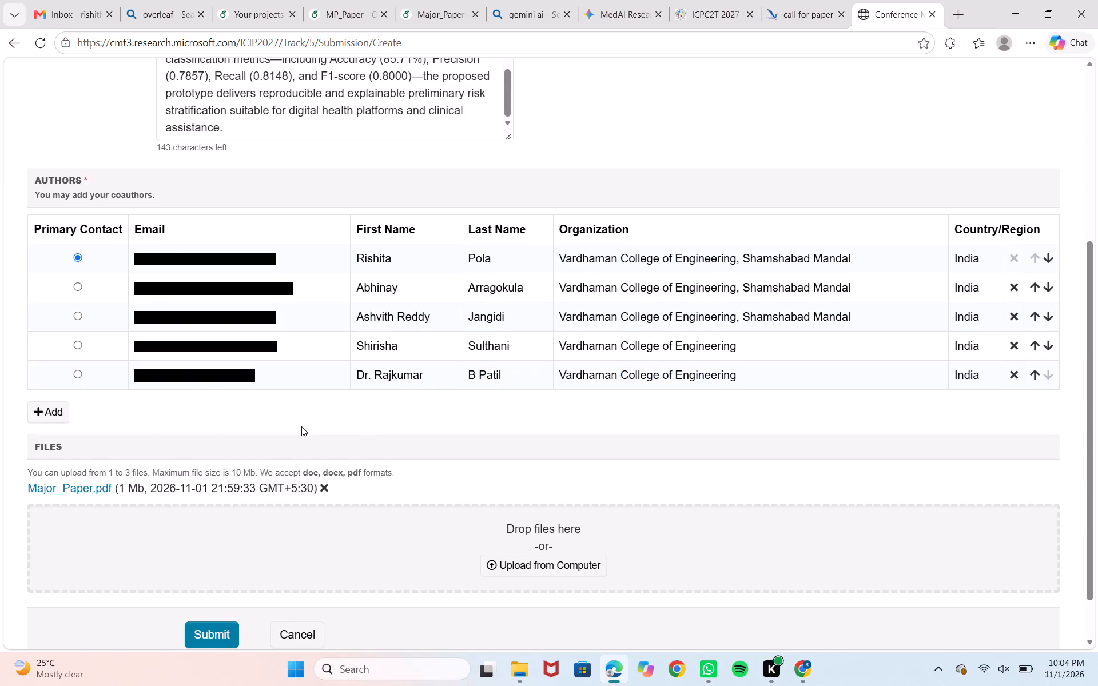
# Review the completed submission form and submit the MedAI paper to the Artificial Intelligence and Machine Learning track.
pyautogui.scroll(-4, 305, 400)
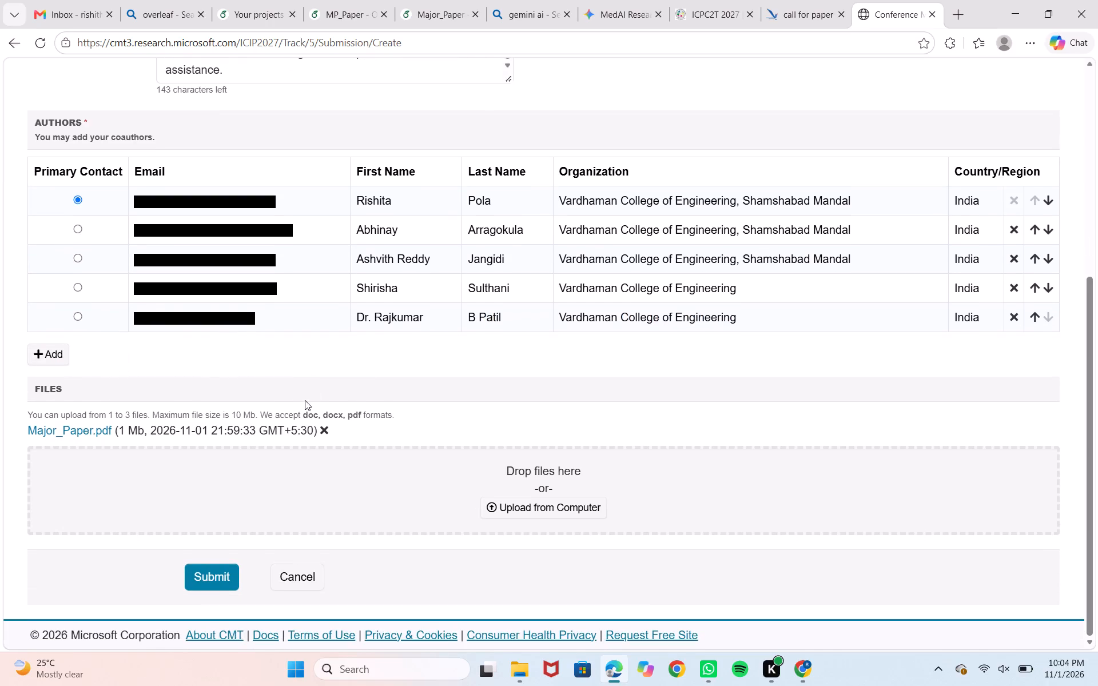
pyautogui.scroll(4, 305, 400)
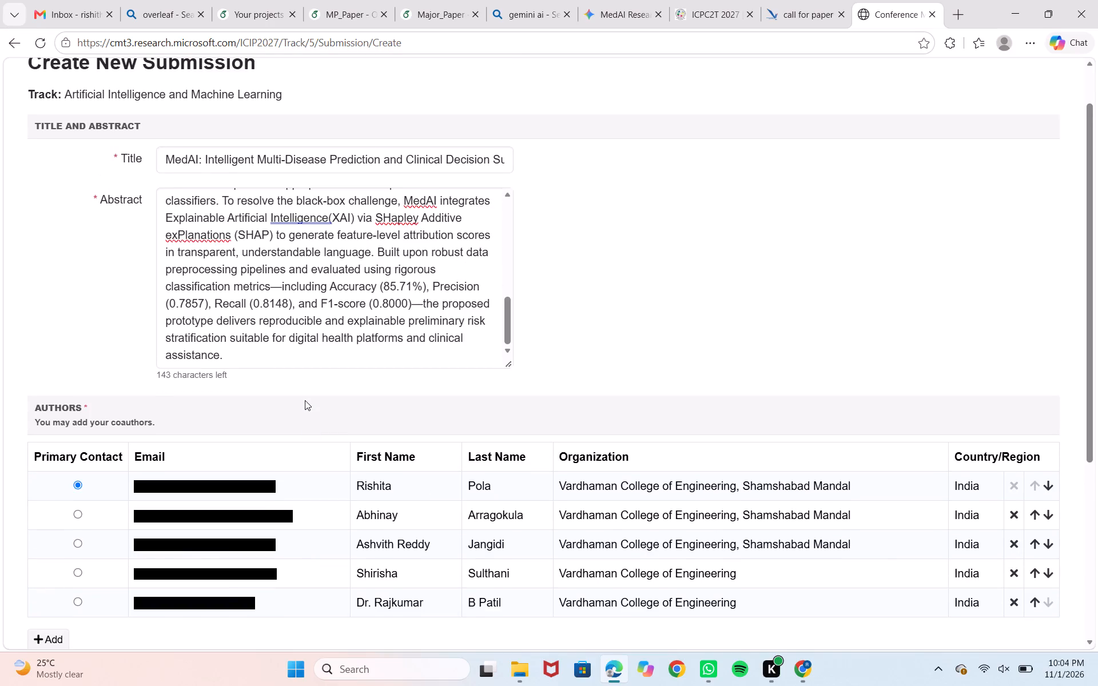
pyautogui.scroll(-9, 305, 400)
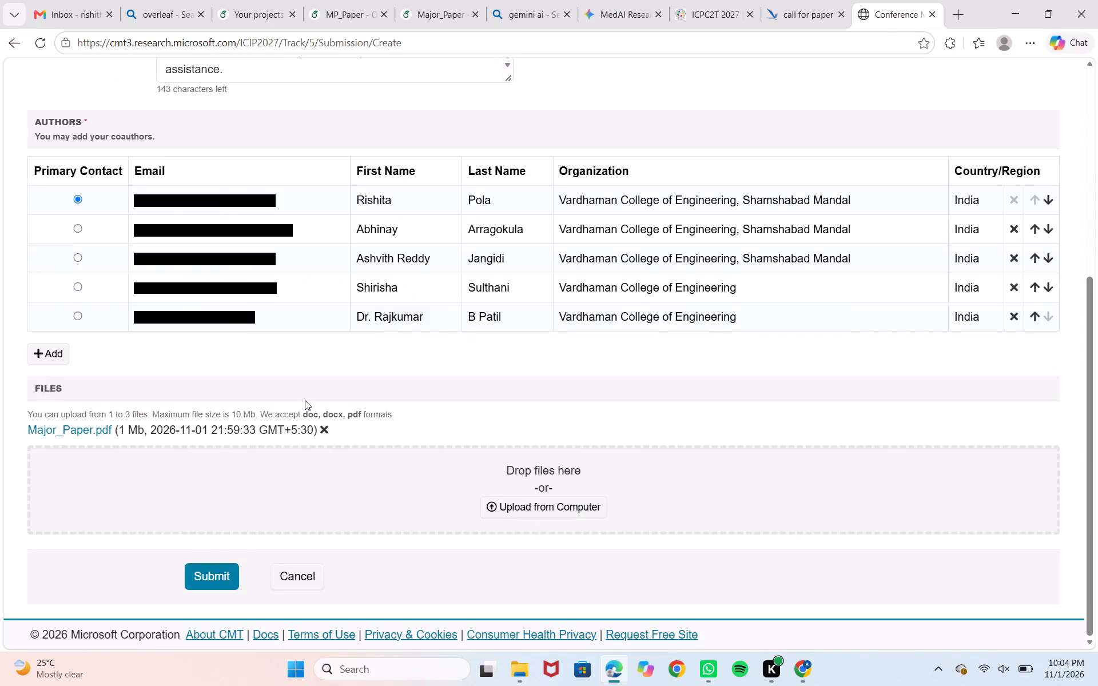
pyautogui.click(222, 577)
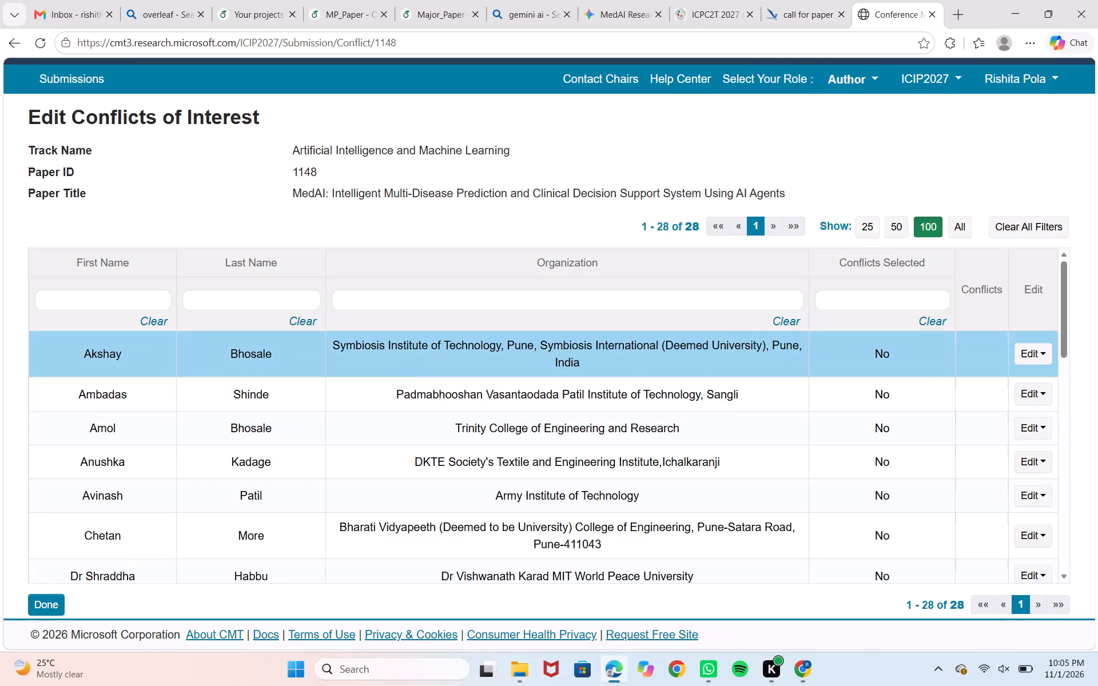
# Capture a screenshot of the Edit Conflicts of Interest page and finish the page without marking any conflicts.
pyautogui.scroll(-2, 439, 346)
pyautogui.scroll(7, 440, 346)
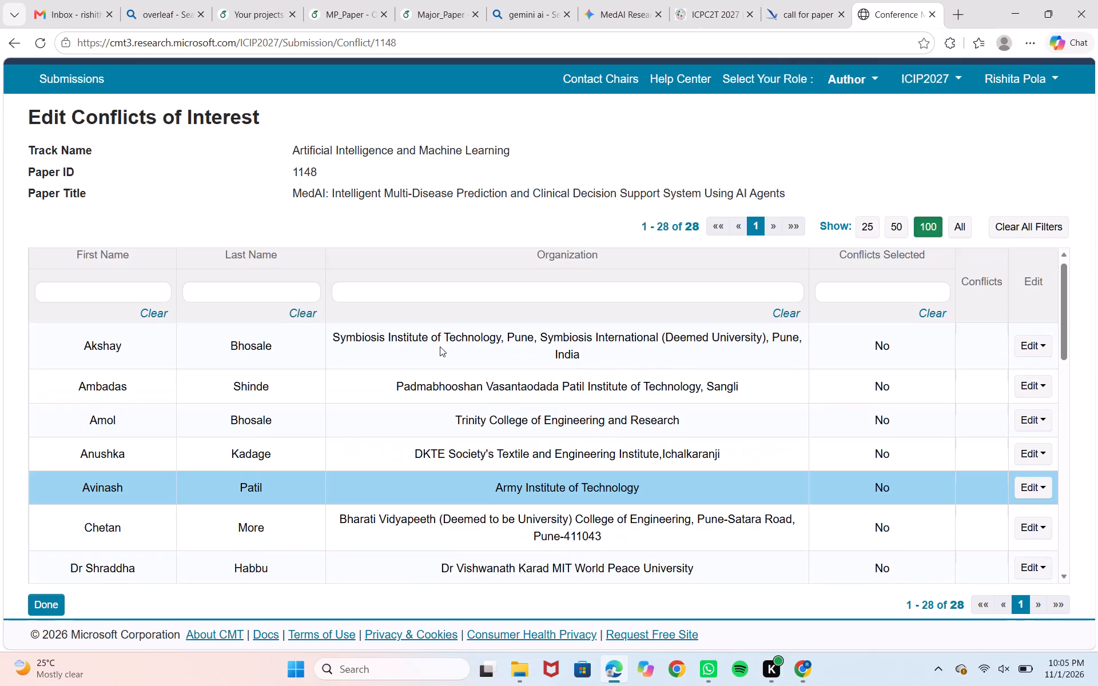
pyautogui.press('Print')
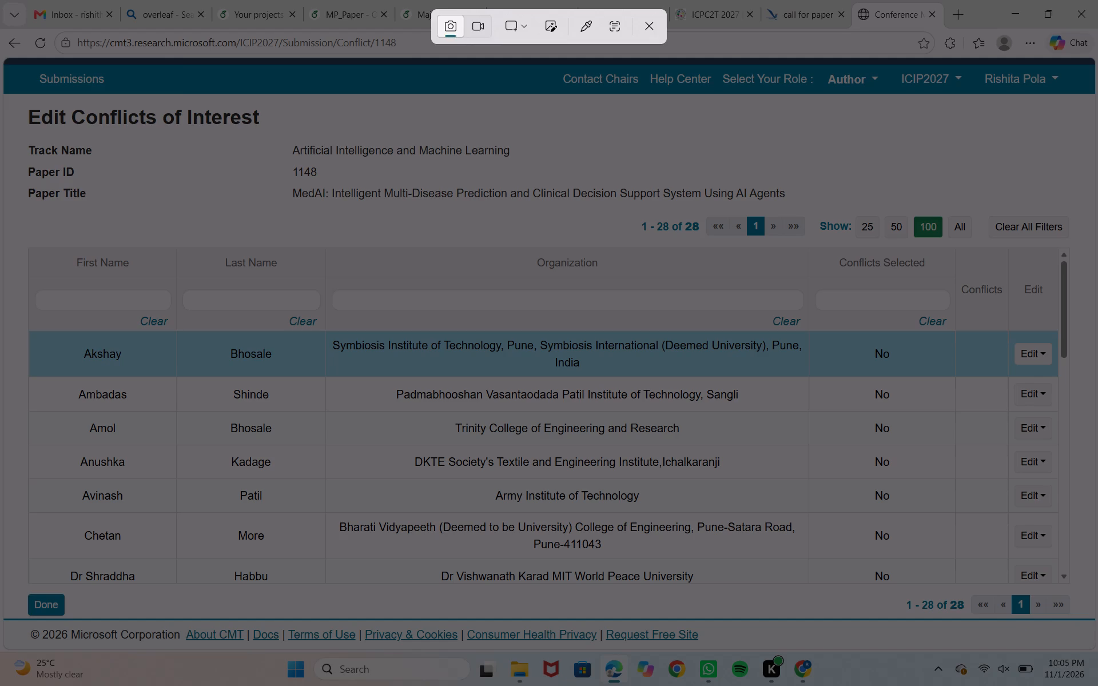
pyautogui.moveTo(0, 58); pyautogui.dragTo(1097, 638)
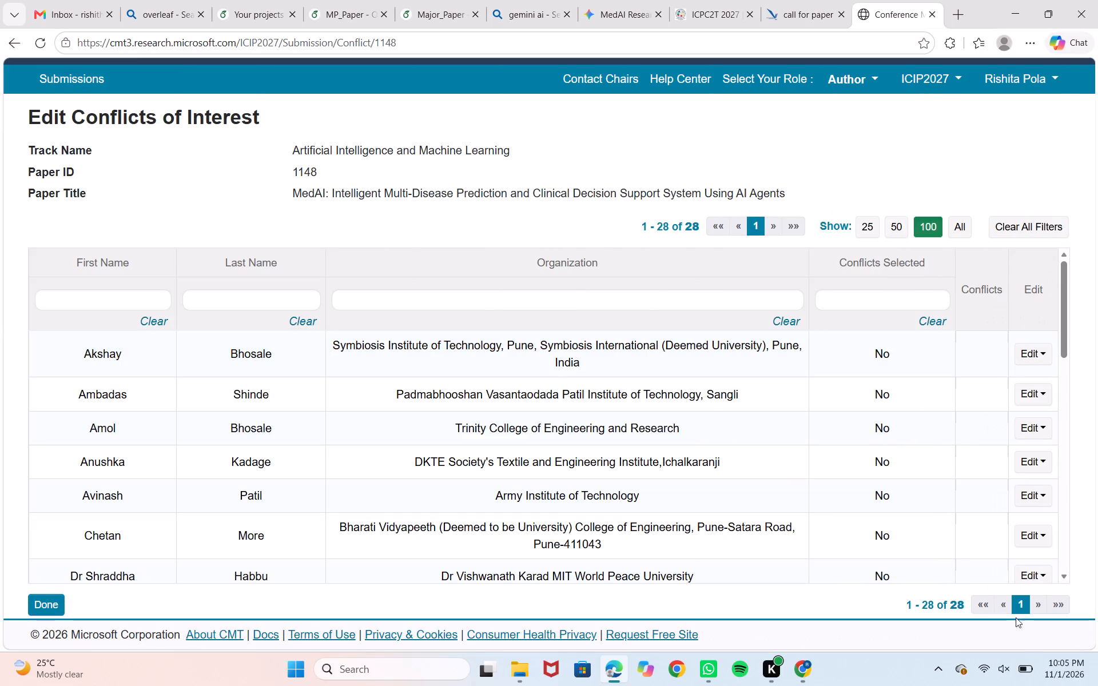
pyautogui.click(50, 596)
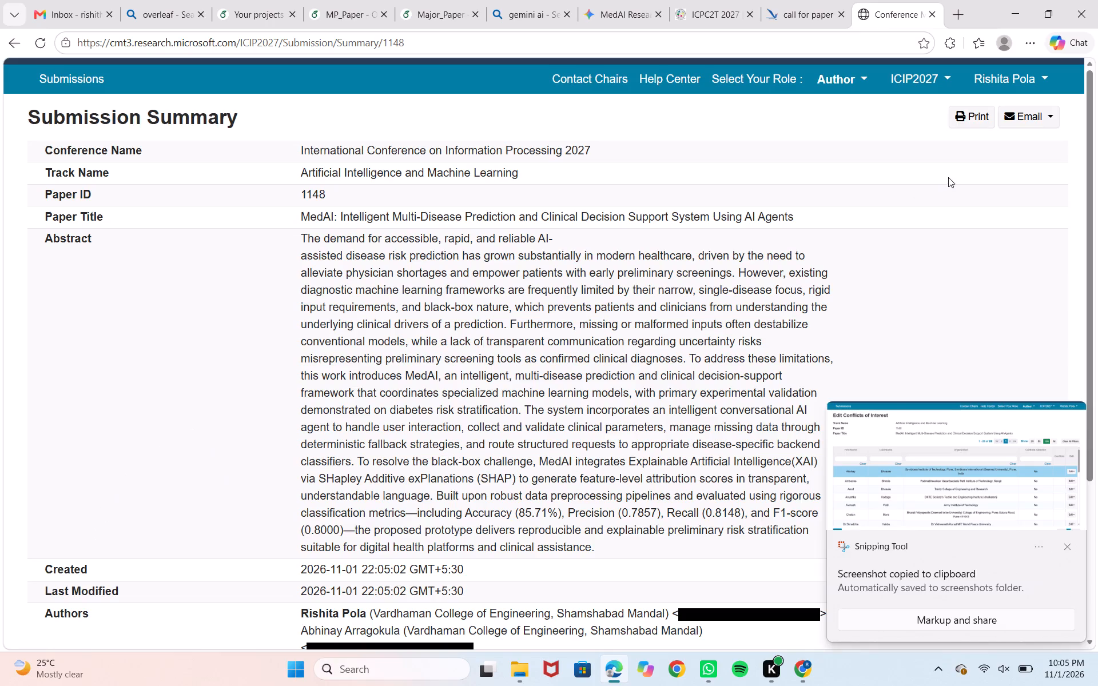
# Save the submission summary as a PDF named Major1 in the Downloads folder.
pyautogui.click(984, 121)
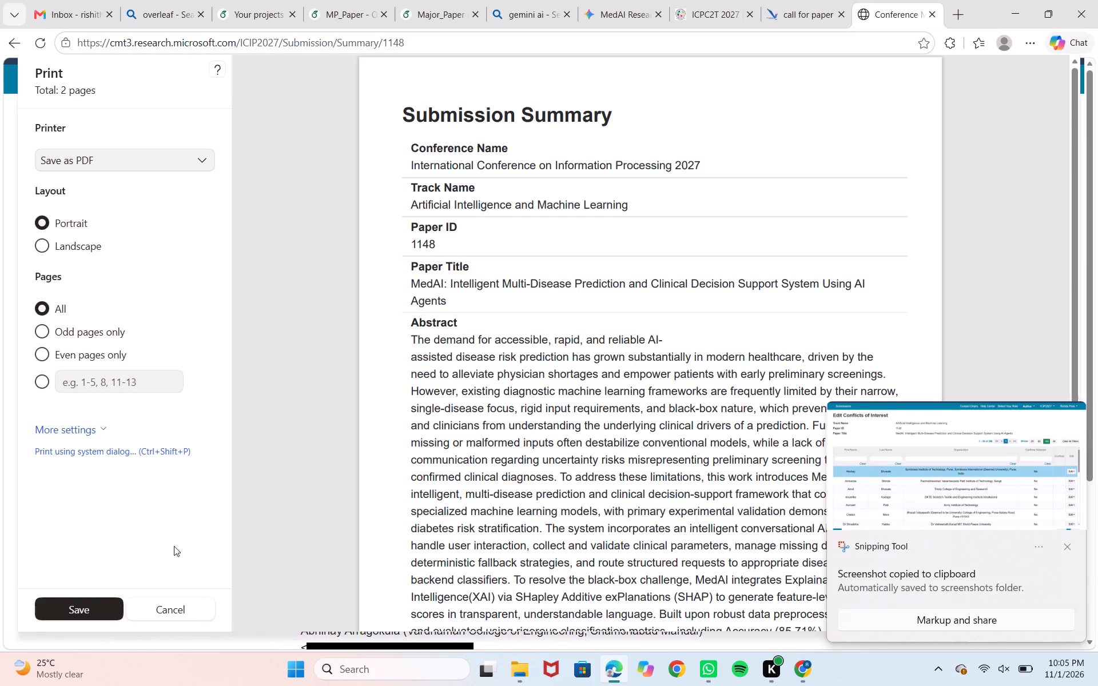
pyautogui.click(90, 607)
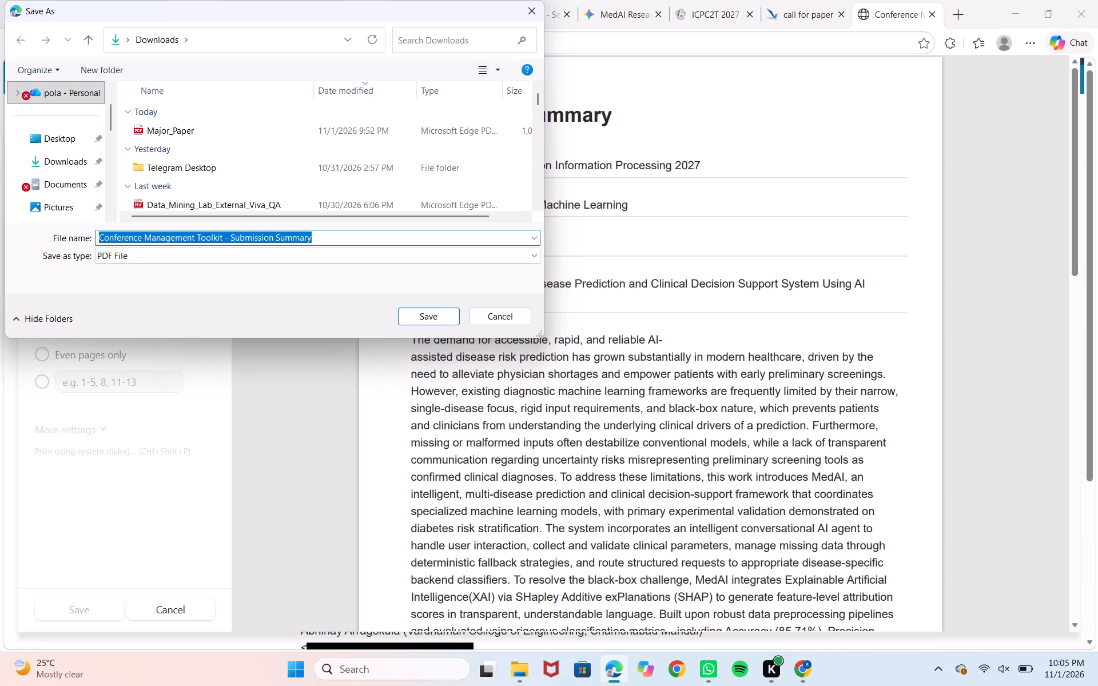
pyautogui.press('BackSpace')
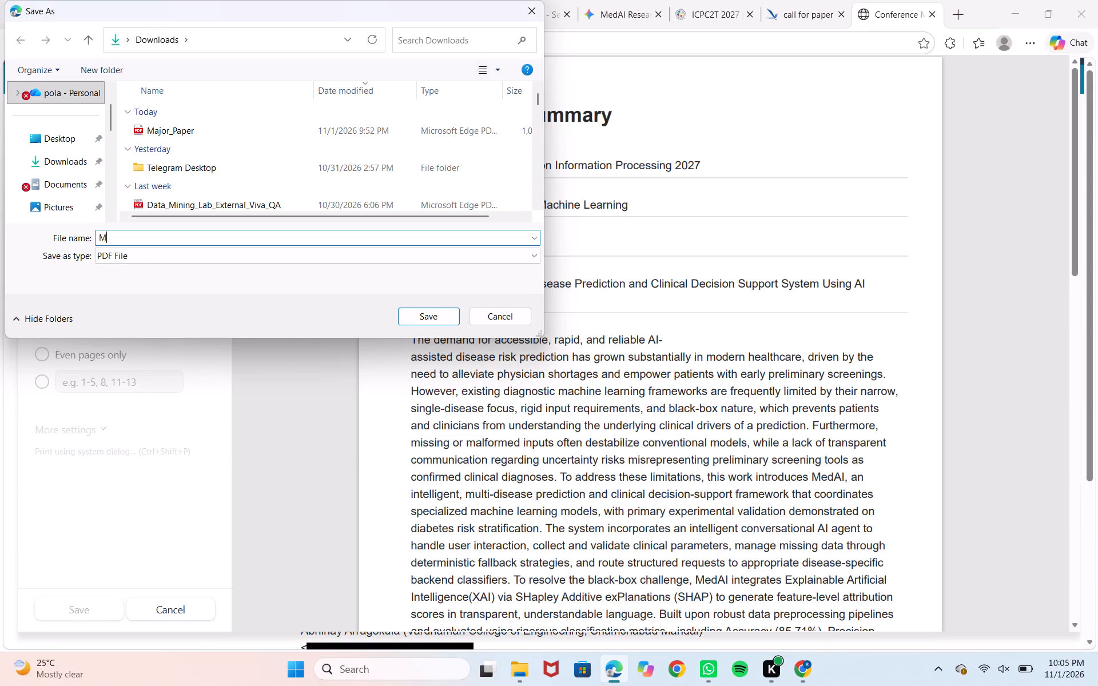
pyautogui.hotkey('shift', 'm')
pyautogui.write('ajor1')
pyautogui.press('Return')
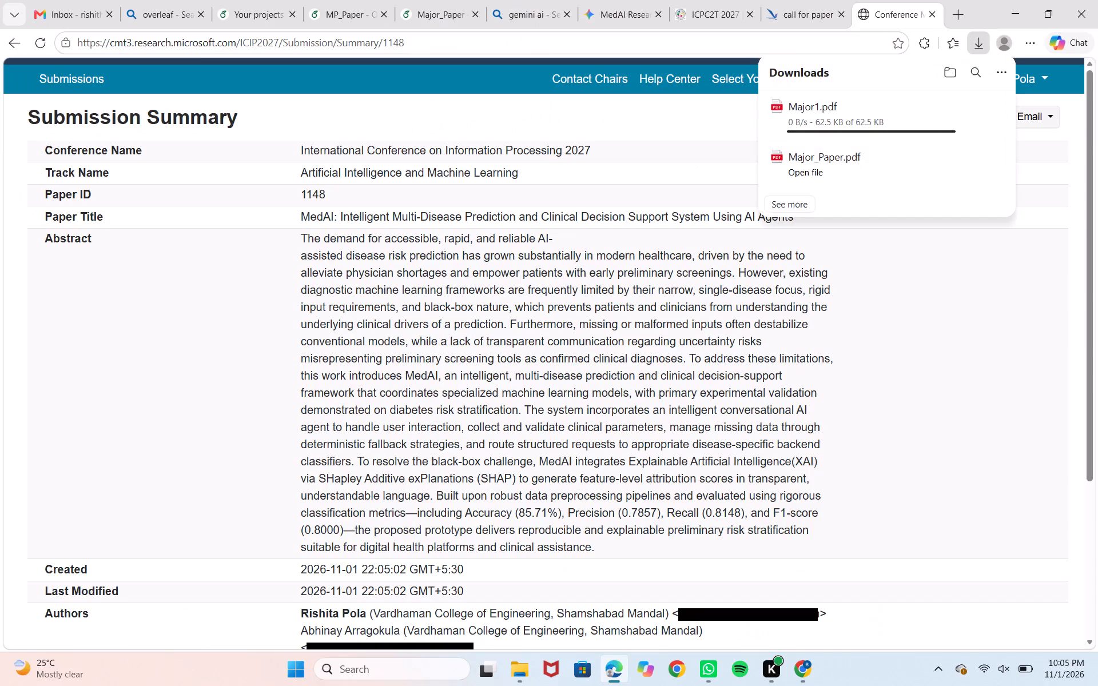
# Check the authors and submission files at the end of the summary and return to the Author Console.
pyautogui.scroll(-6, 315, 198)
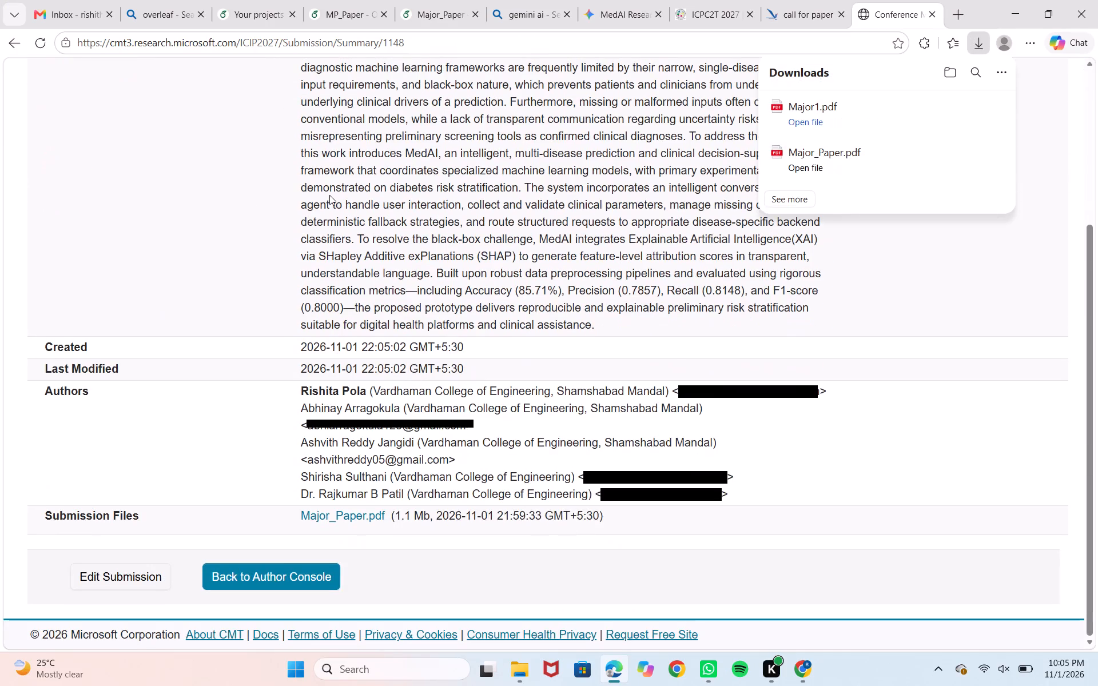
pyautogui.scroll(-6, 330, 196)
pyautogui.click(264, 571)
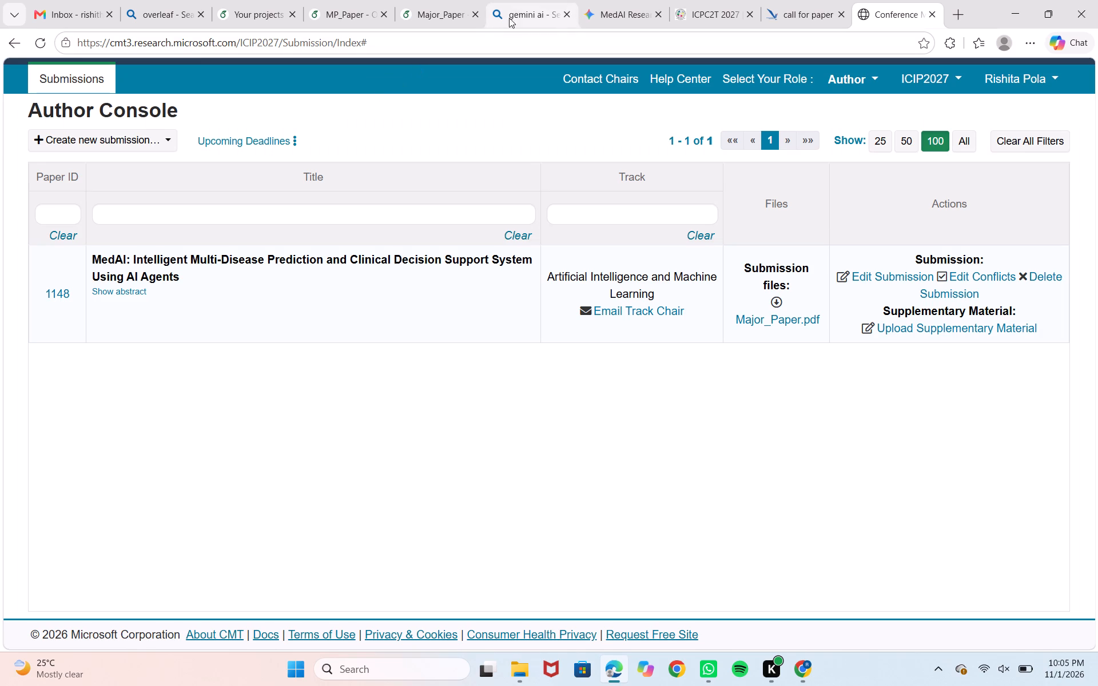
# Close the browser pages for the Author Console, ICIP 2027 call for papers, MP_Paper project and overleaf search.
pyautogui.click(930, 13)
pyautogui.scroll(5, 638, 343)
pyautogui.scroll(2, 577, 290)
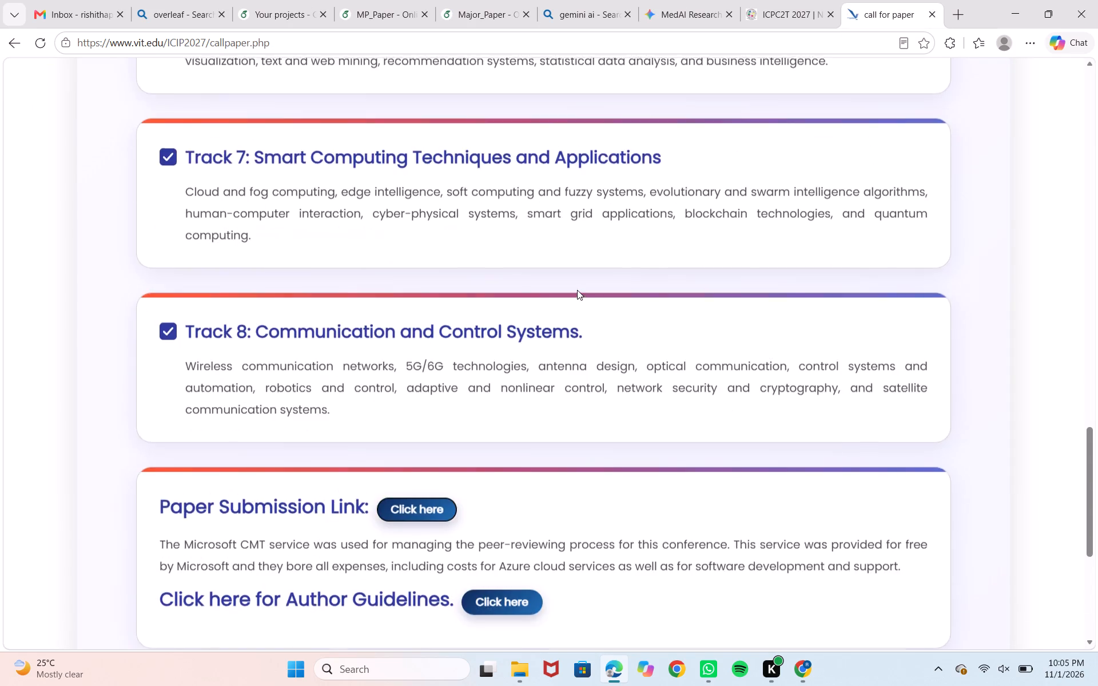
pyautogui.scroll(20, 577, 290)
pyautogui.scroll(8, 577, 290)
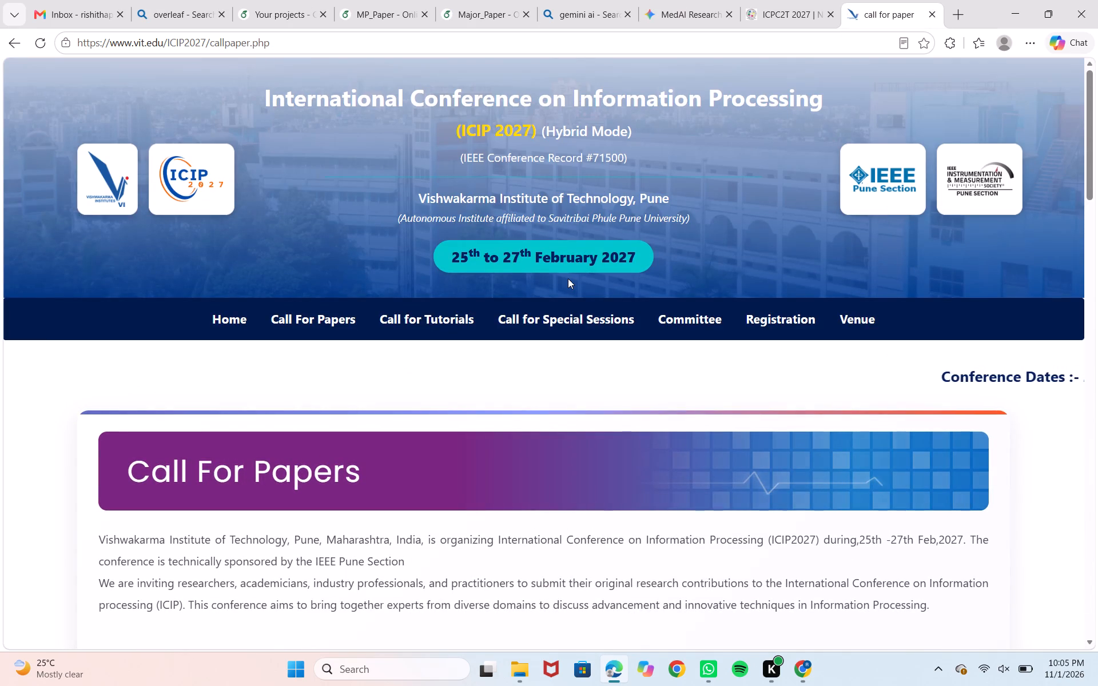
pyautogui.click(934, 15)
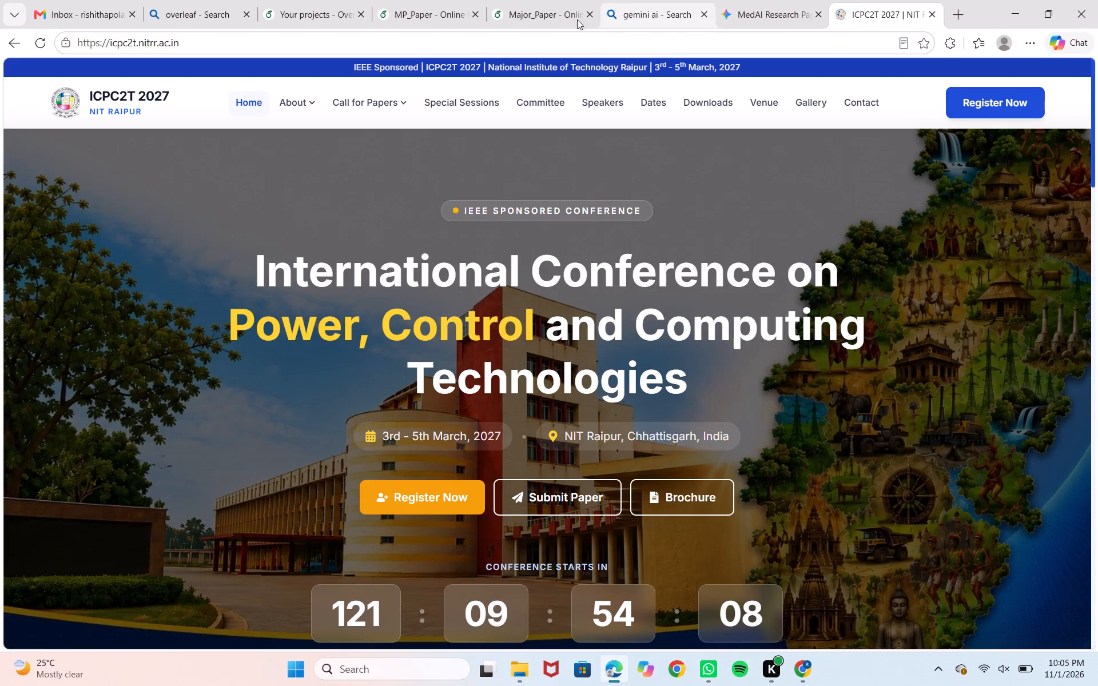
pyautogui.click(479, 17)
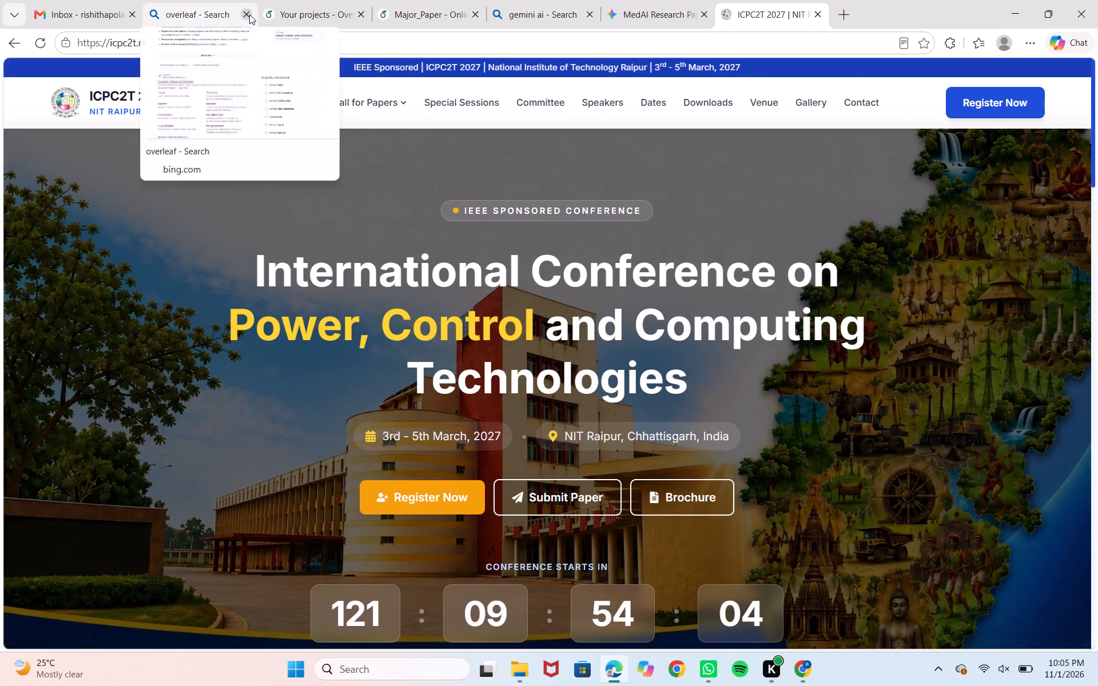
pyautogui.click(249, 14)
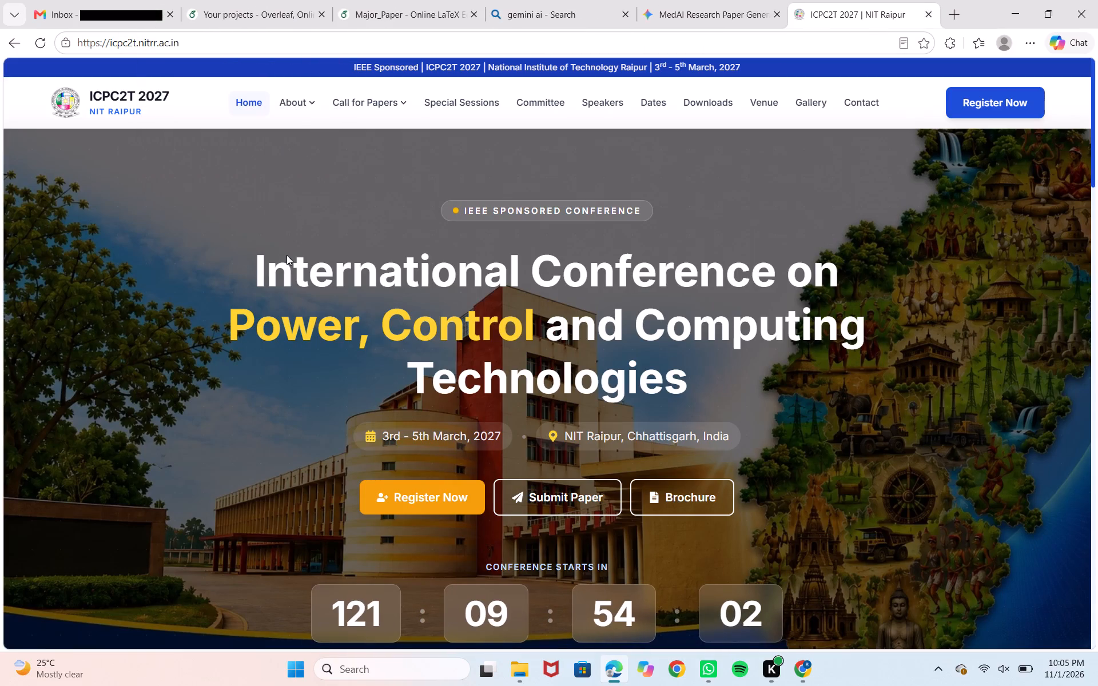